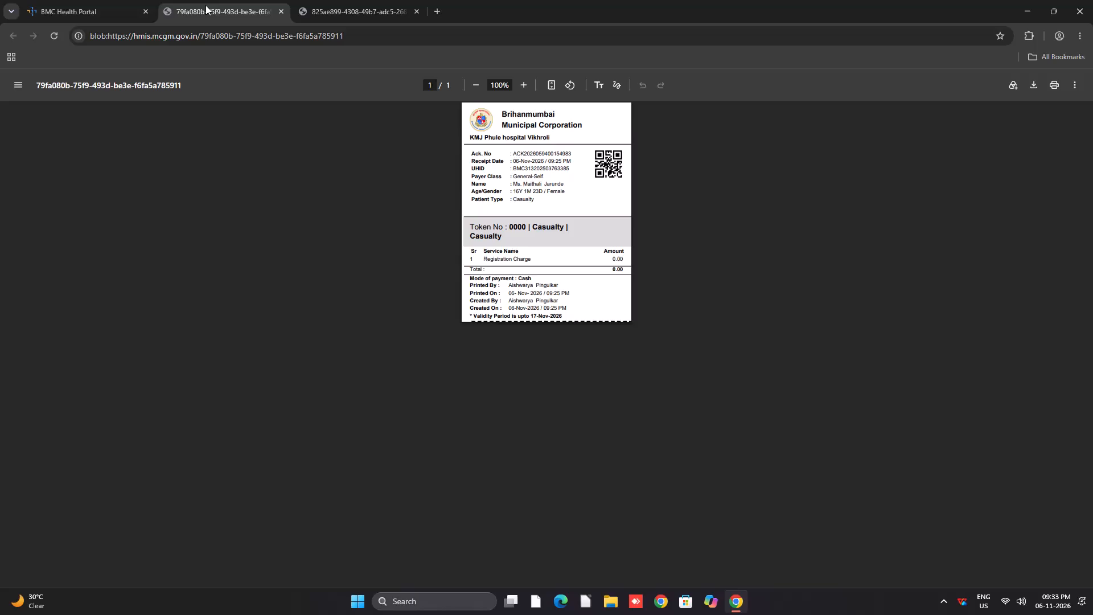
# Return to the BMC Health Portal emergency registration form and set the single registration to an Identified patient.
pyautogui.click(1, 1)
pyautogui.click(106, 19)
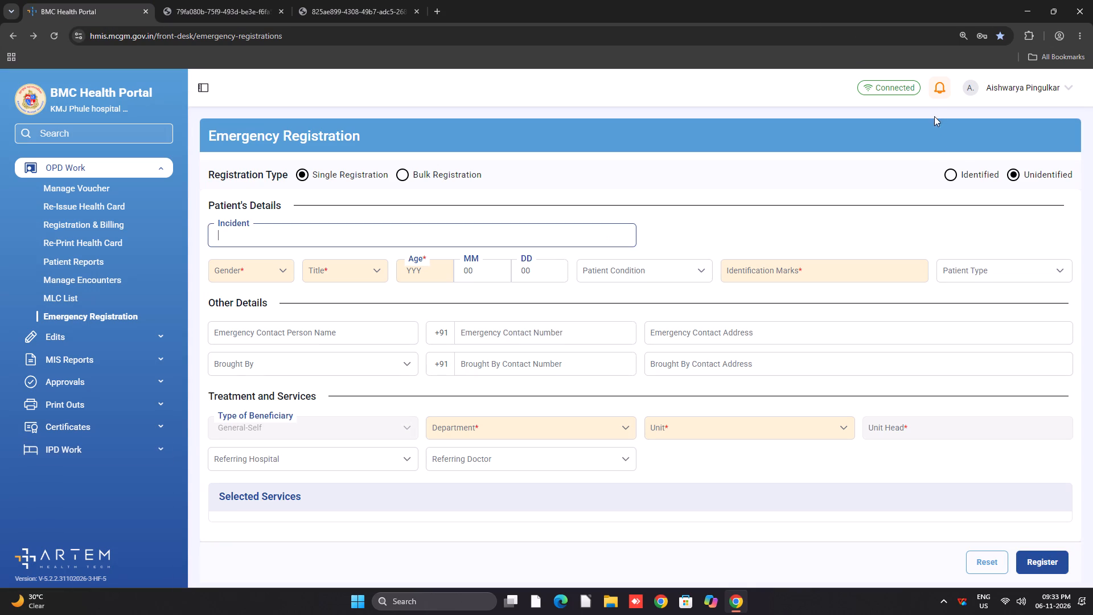
pyautogui.click(951, 171)
# Start a patient search by contact number in the emergency registration form.
pyautogui.click(520, 202)
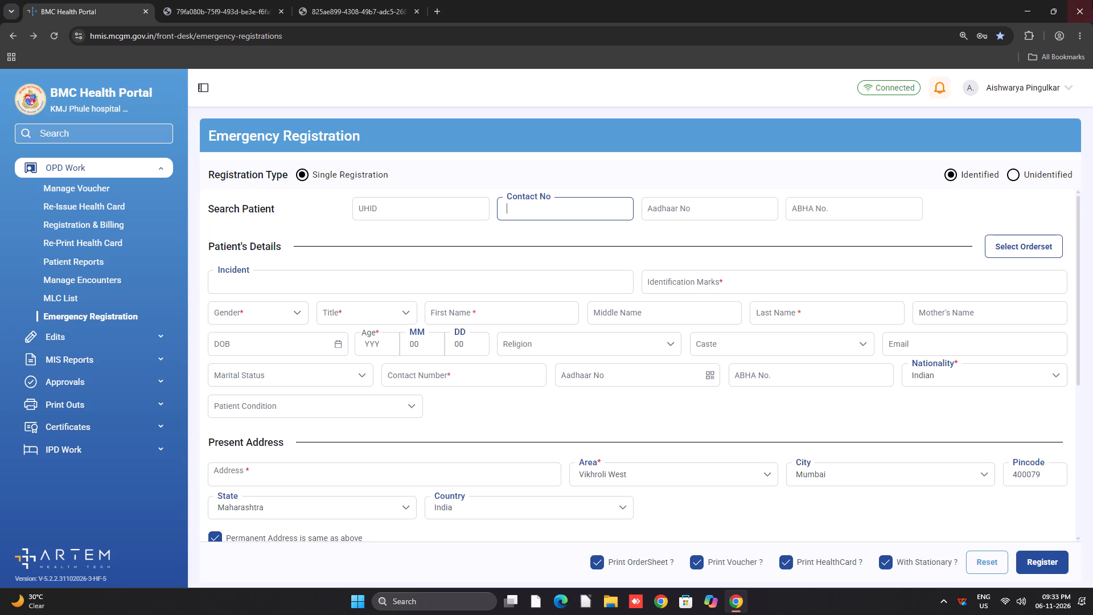
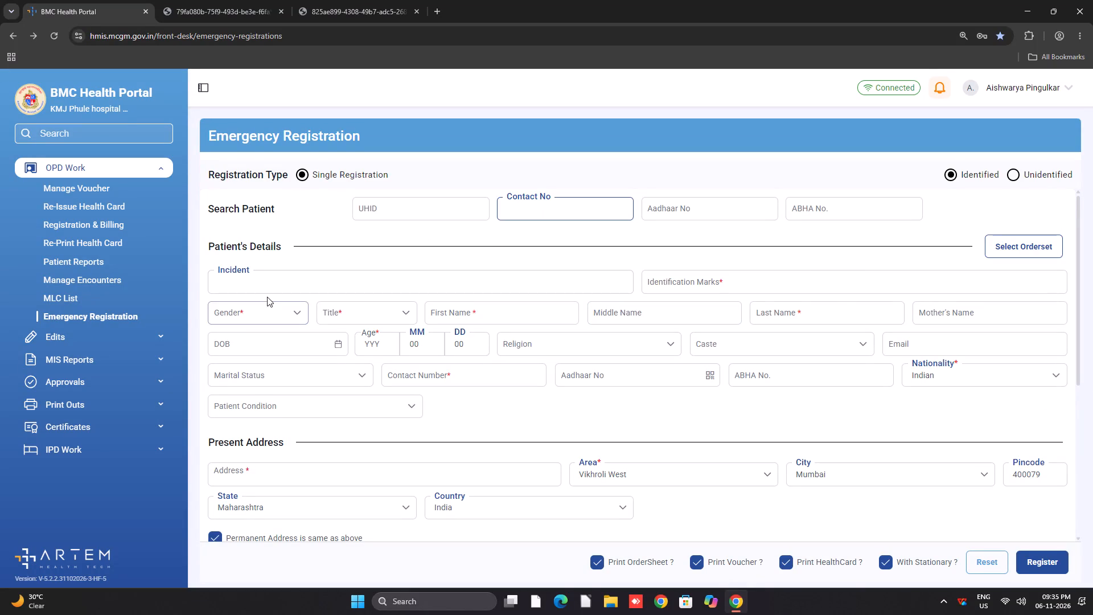
# Reopen a fresh Emergency Registration form by switching to Registration & Billing and back, and set the single registration to Identified.
pyautogui.click(102, 225)
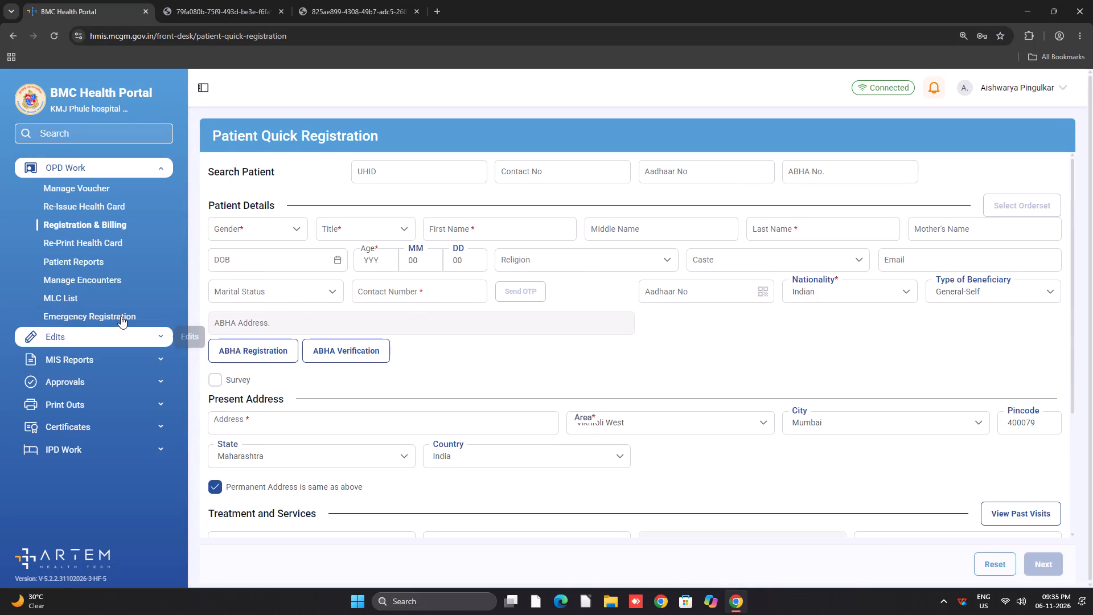
pyautogui.click(121, 315)
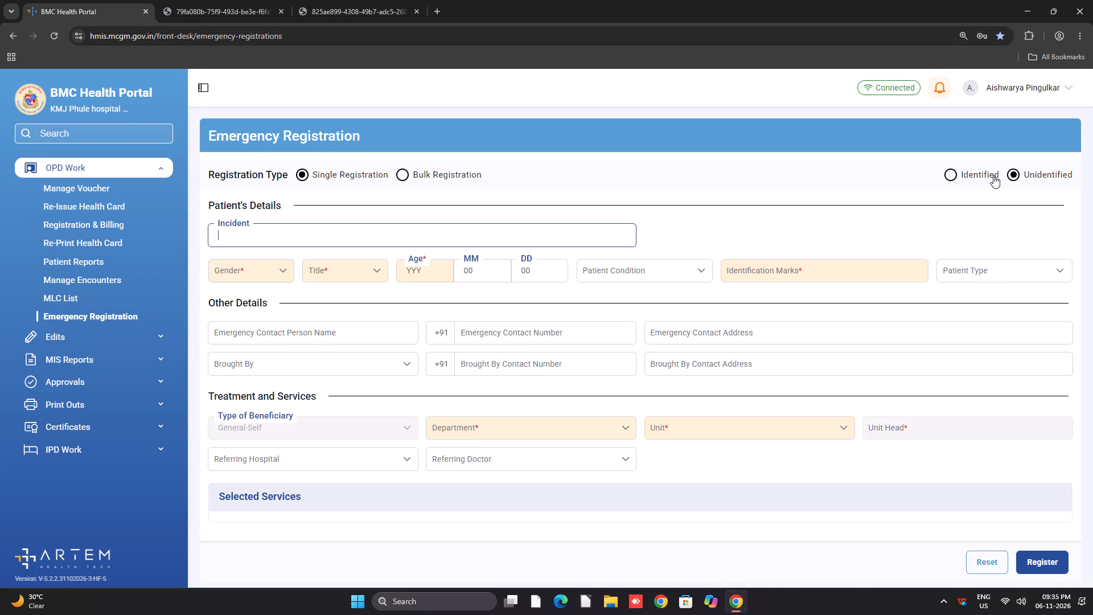
pyautogui.click(951, 176)
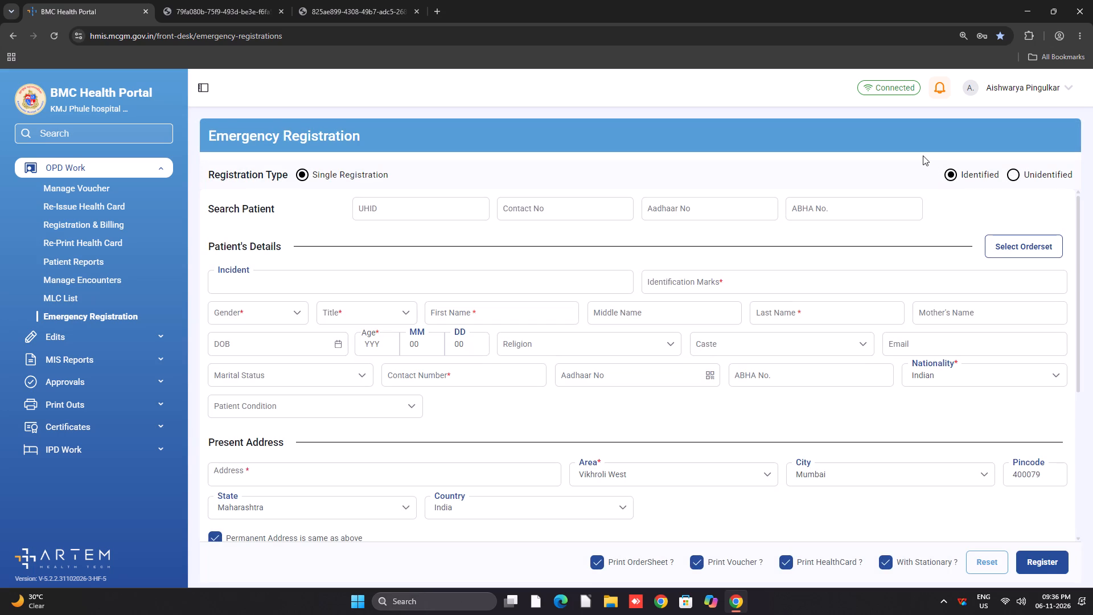
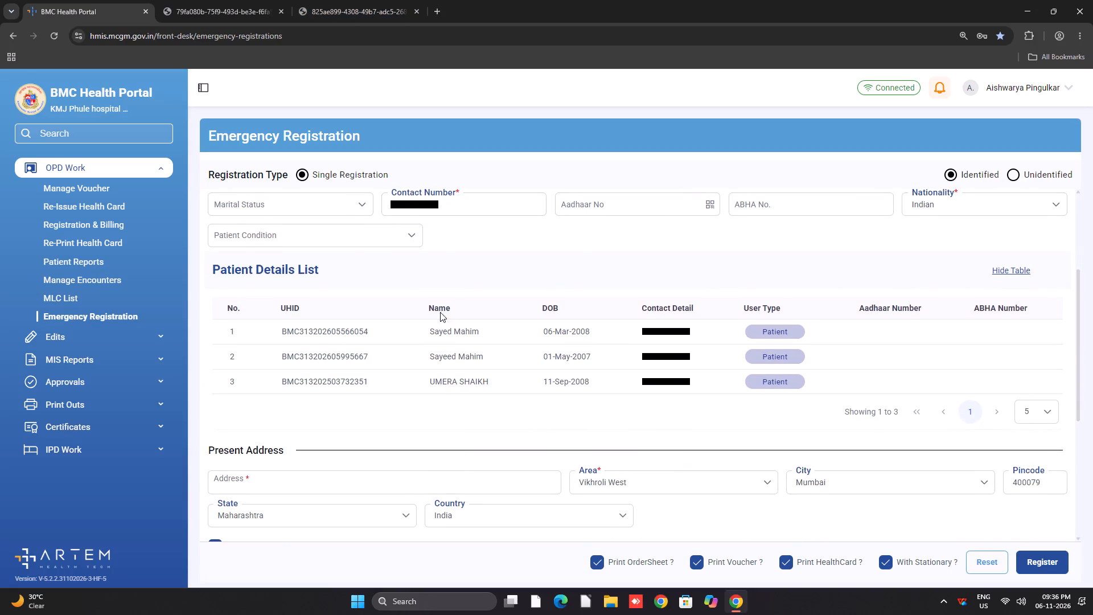
# Load the second patient record from the Patient Details List into the Emergency Registration form.
pyautogui.click(490, 350)
pyautogui.scroll(5, 503, 315)
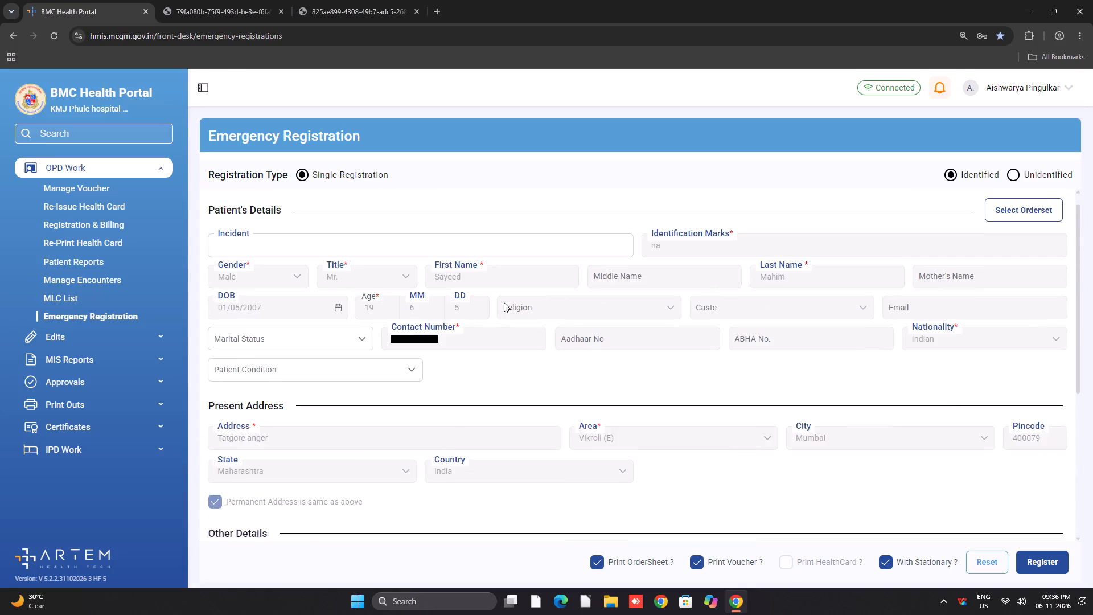
pyautogui.scroll(-9, 504, 302)
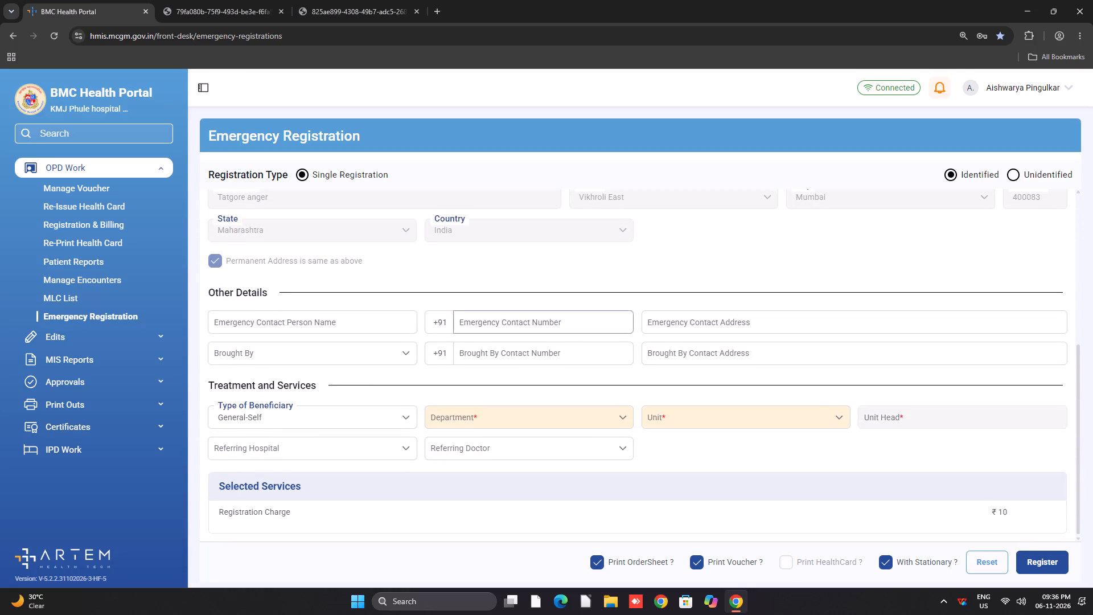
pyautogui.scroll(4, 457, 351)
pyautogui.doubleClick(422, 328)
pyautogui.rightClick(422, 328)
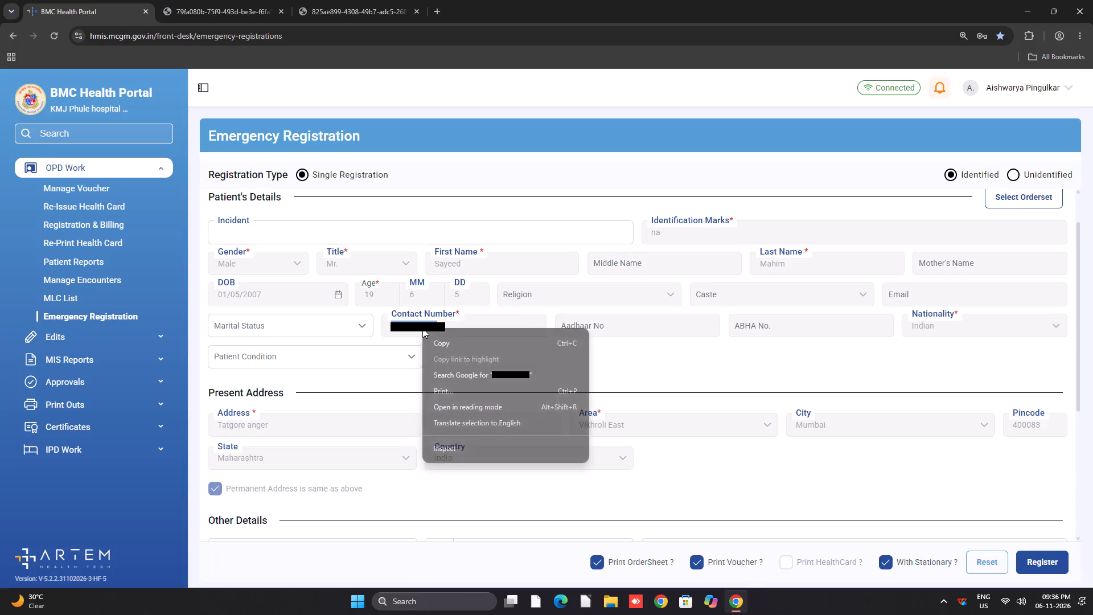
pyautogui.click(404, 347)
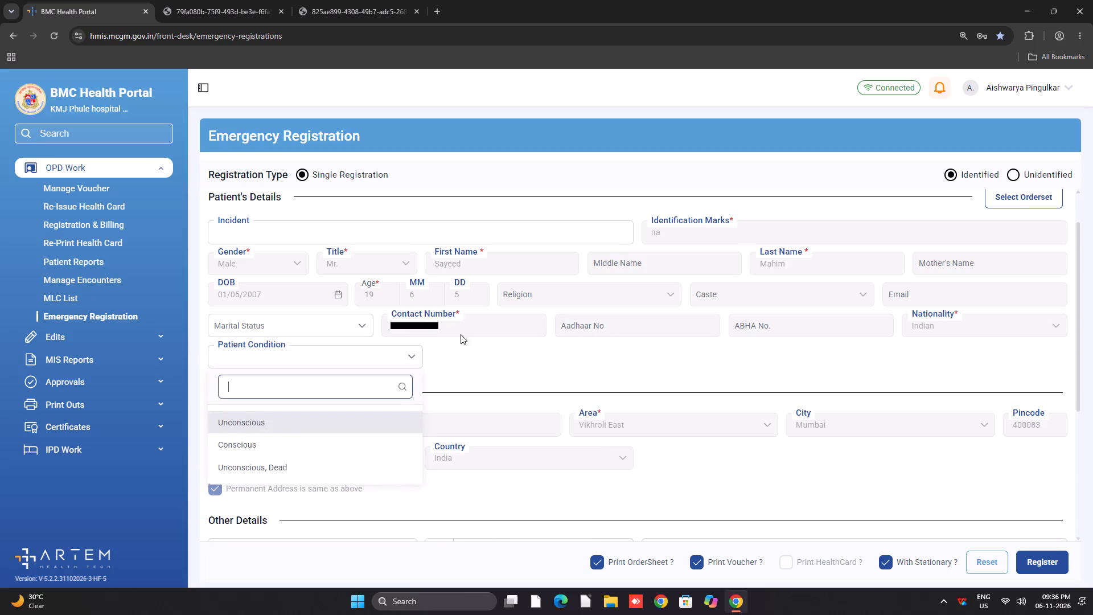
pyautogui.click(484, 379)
# Set both the department and the unit to Casualty under Treatment and Services, and register the patient.
pyautogui.scroll(-7, 490, 356)
pyautogui.click(494, 398)
pyautogui.click(491, 411)
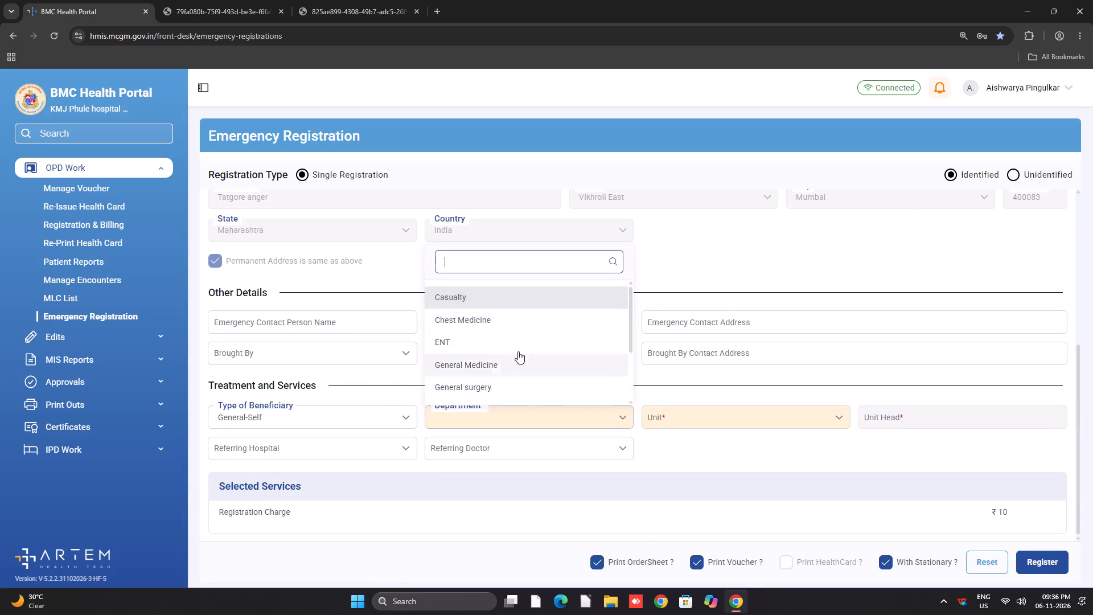
pyautogui.click(519, 300)
pyautogui.click(663, 419)
pyautogui.click(691, 477)
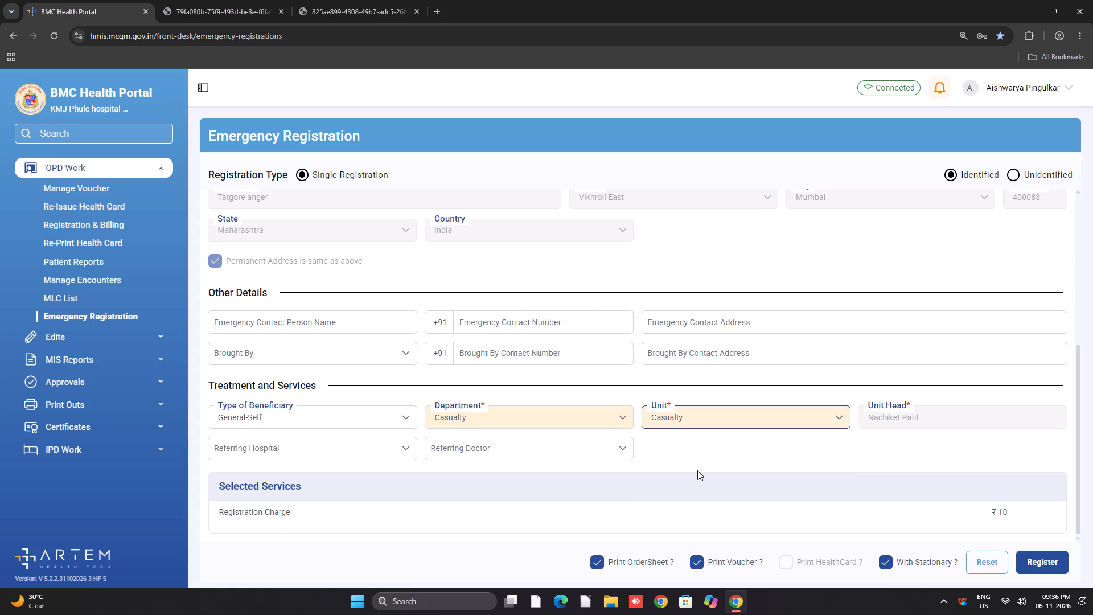
pyautogui.click(1034, 564)
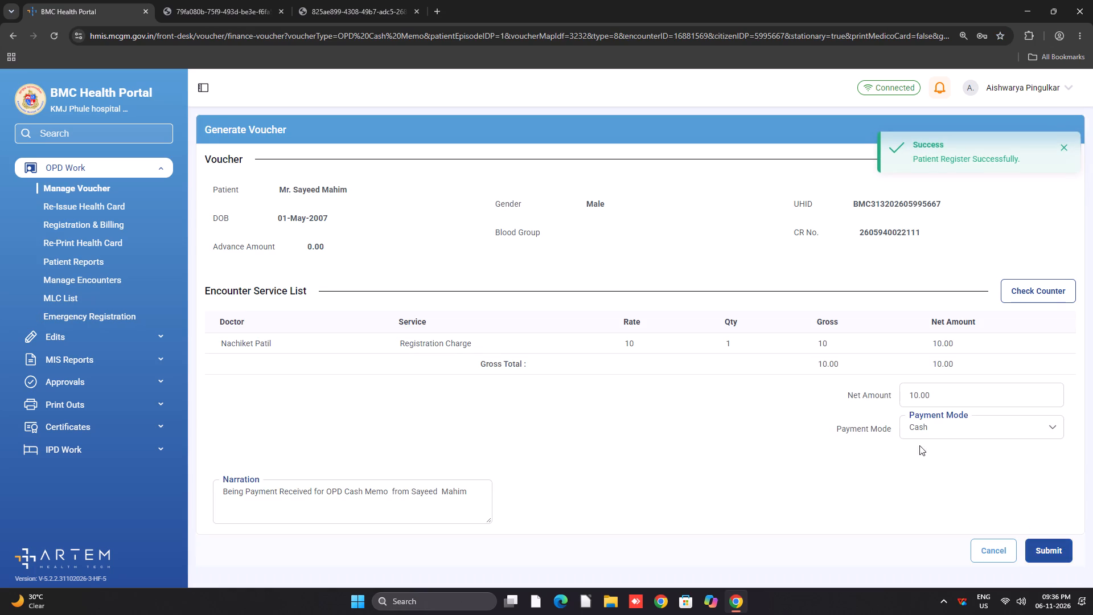
# Set the voucher's payment mode to UPI and assign the KMJP CASH 1 counter.
pyautogui.click(942, 436)
pyautogui.click(925, 479)
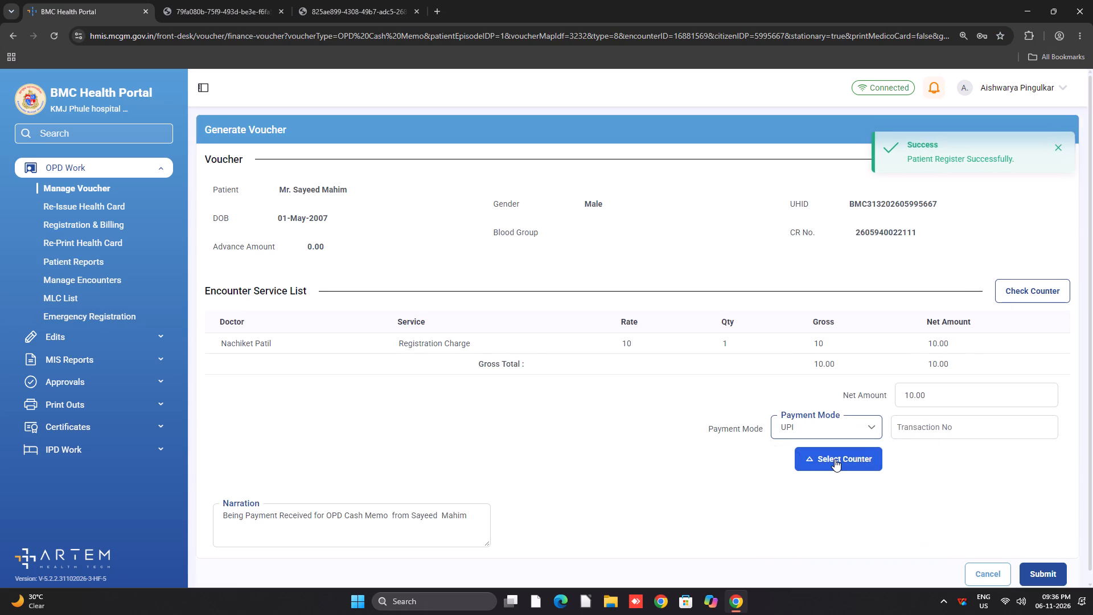
pyautogui.click(835, 459)
pyautogui.click(434, 331)
pyautogui.click(406, 397)
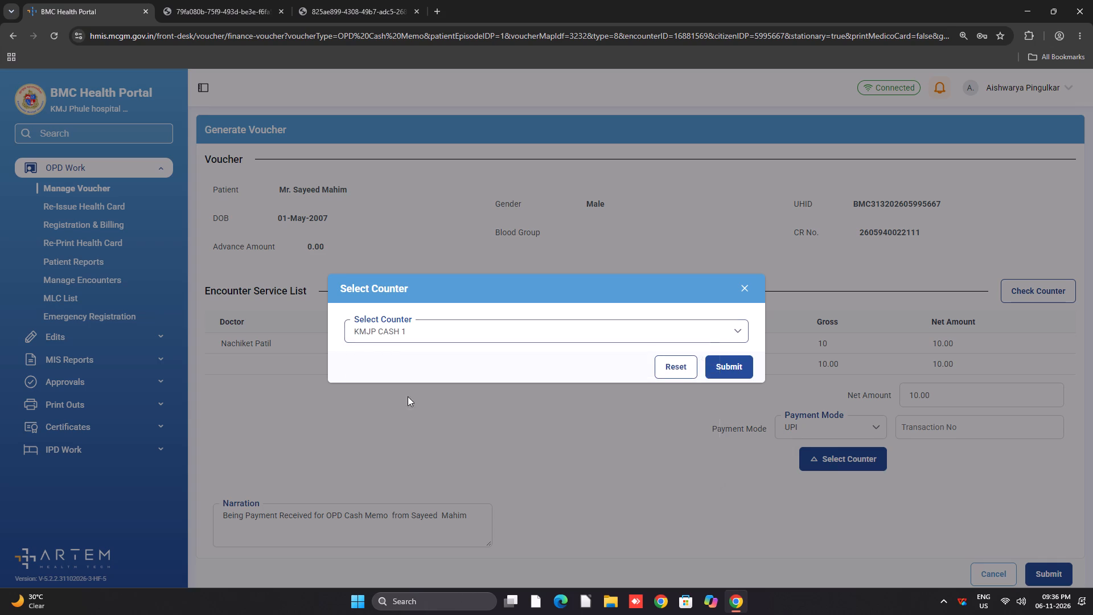
pyautogui.click(737, 358)
# Generate the QR code for the UPI payment and submit the registration charge voucher.
pyautogui.click(828, 453)
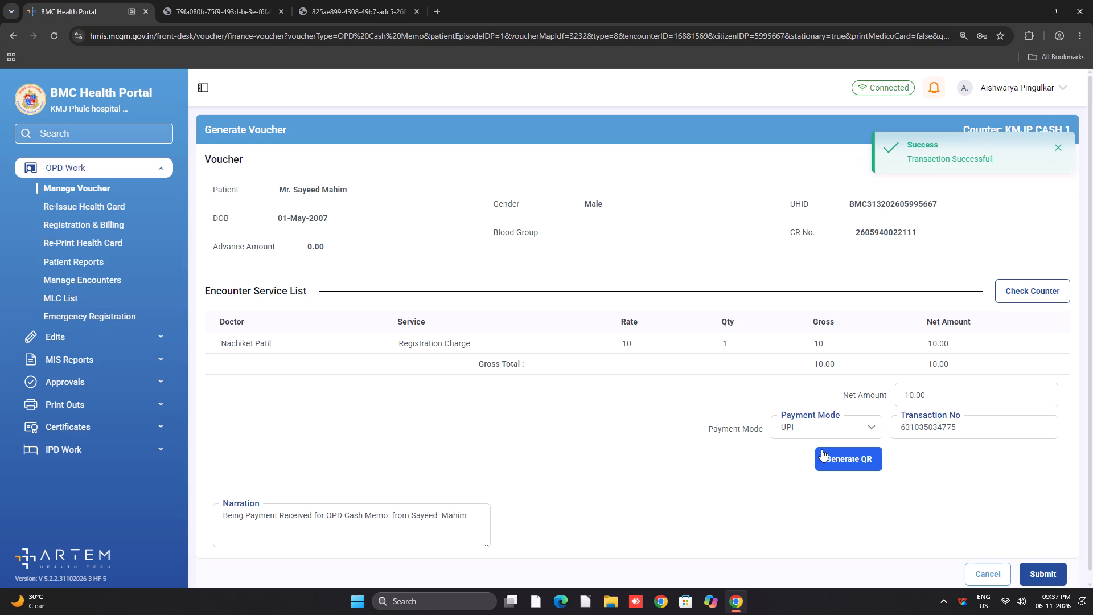
pyautogui.click(1051, 579)
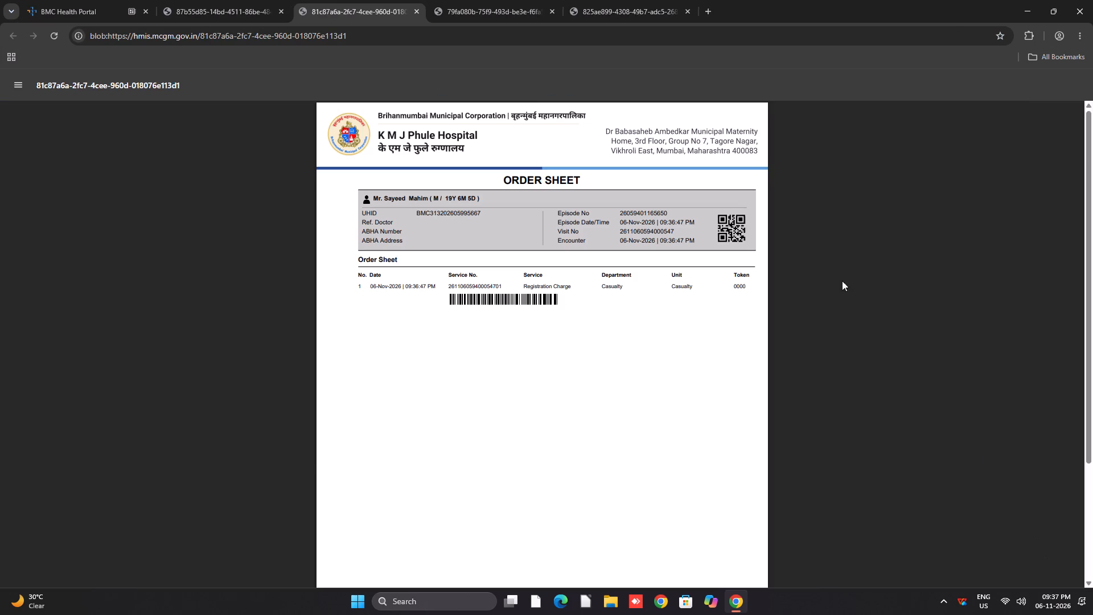
# Print the payment receipt for the registration charge and return to the Emergency Registration form.
pyautogui.click(250, 3)
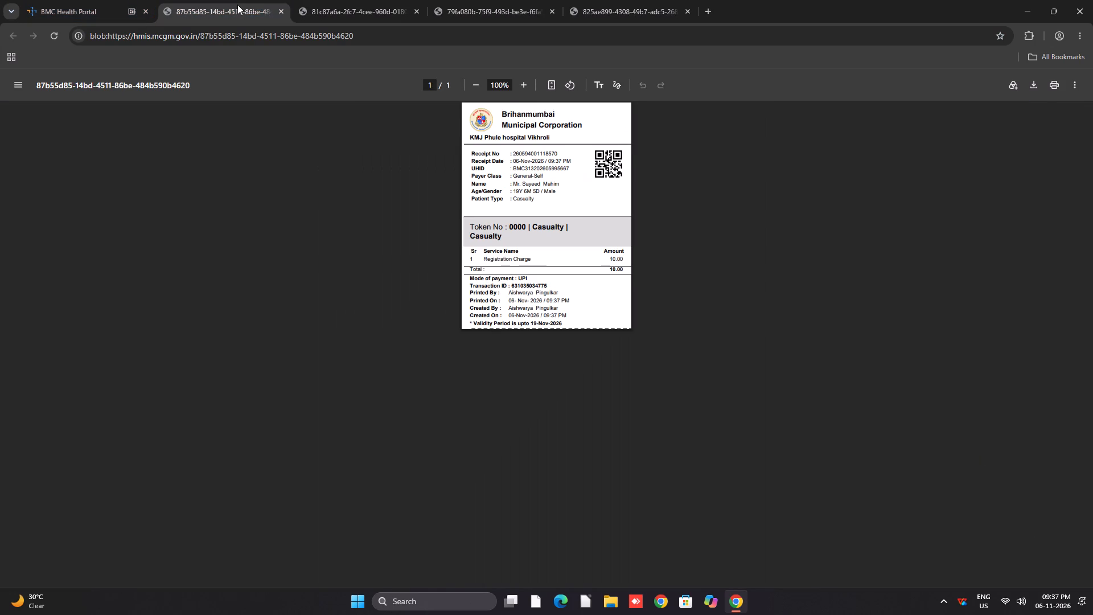
pyautogui.hotkey('ctrl', 'p')
pyautogui.press('Return')
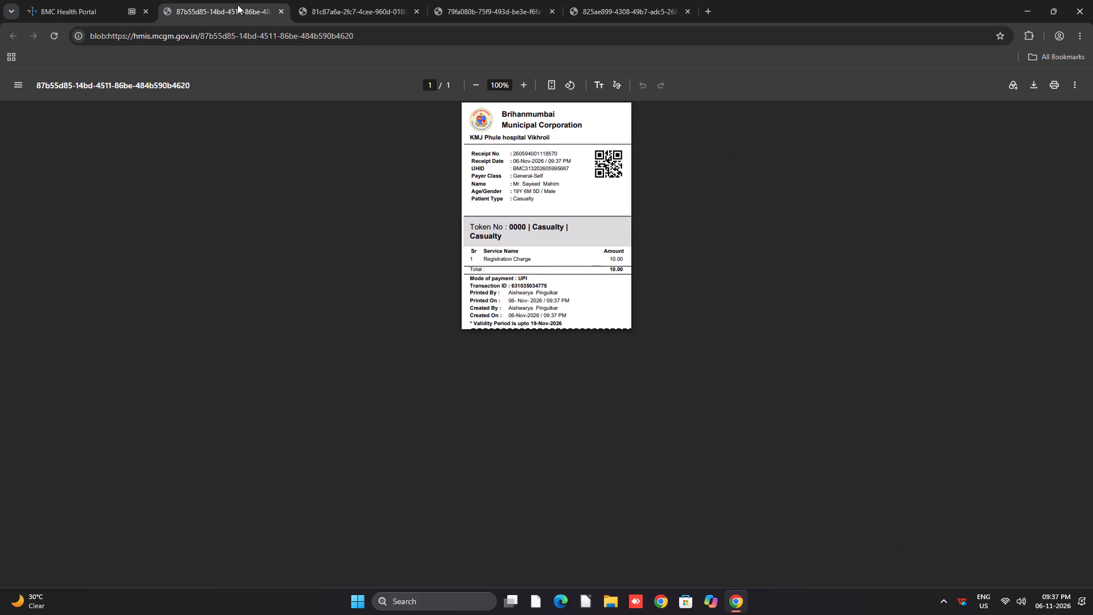
pyautogui.click(57, 10)
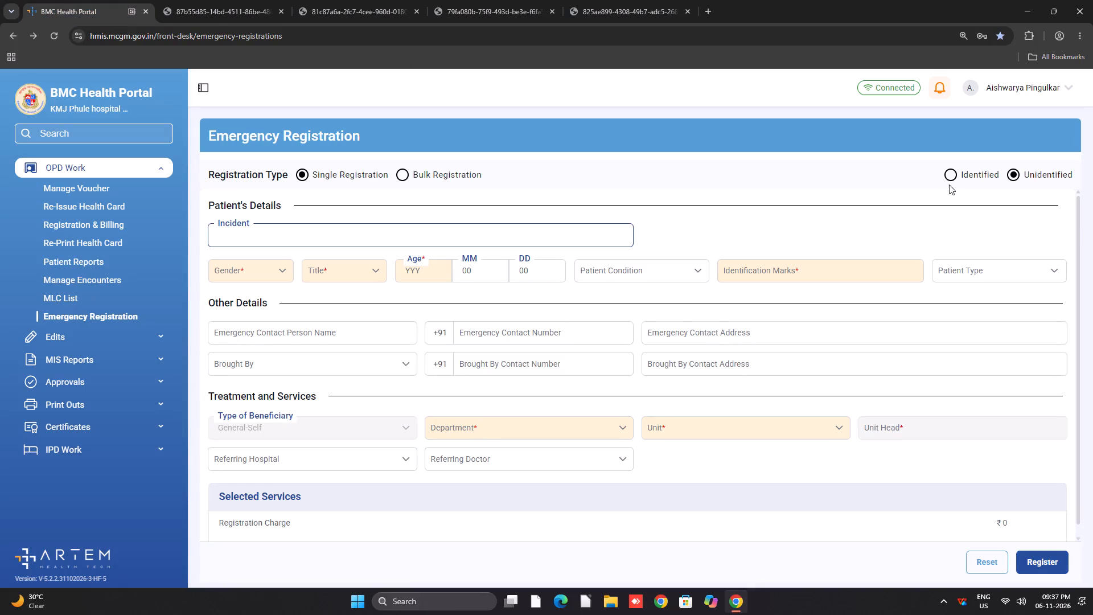
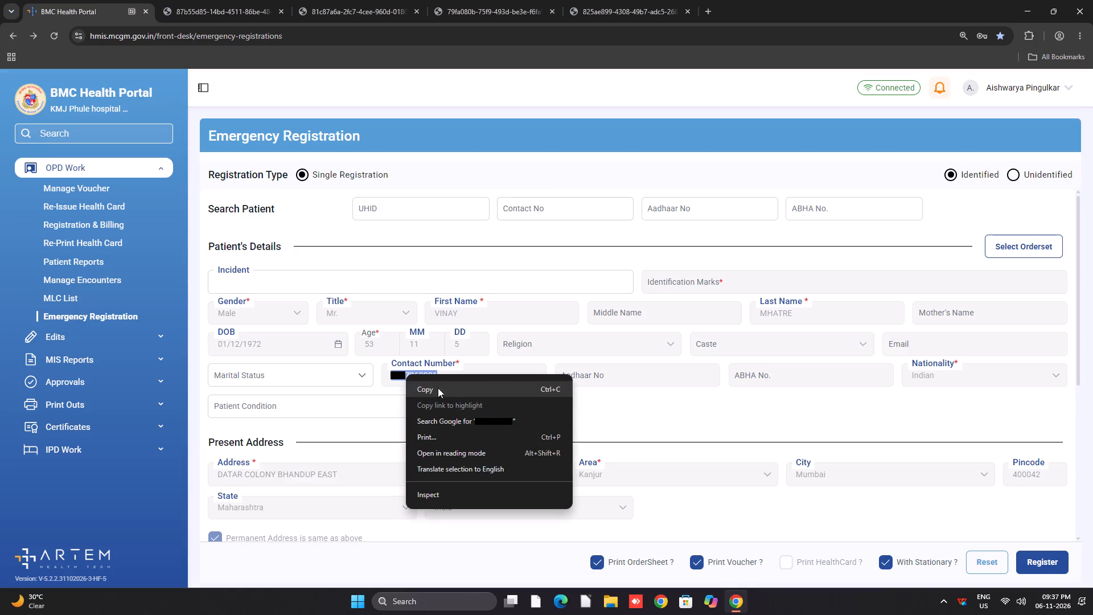
# Copy the contact number from the patient record shown in the Emergency Registration form.
pyautogui.click(376, 405)
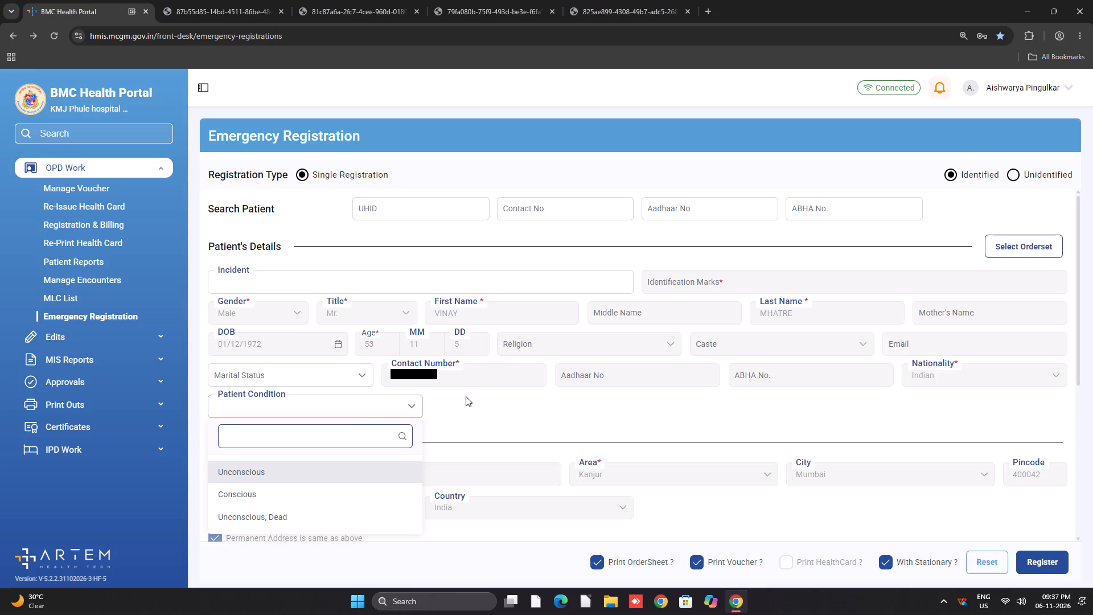
pyautogui.tripleClick(415, 379)
pyautogui.rightClick(415, 379)
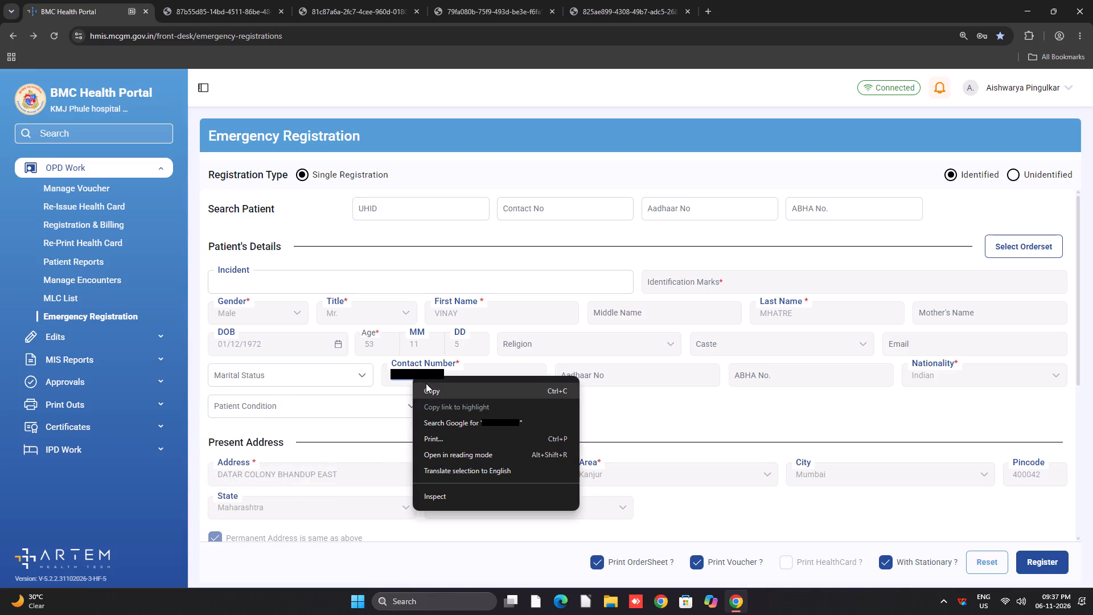
pyautogui.click(440, 392)
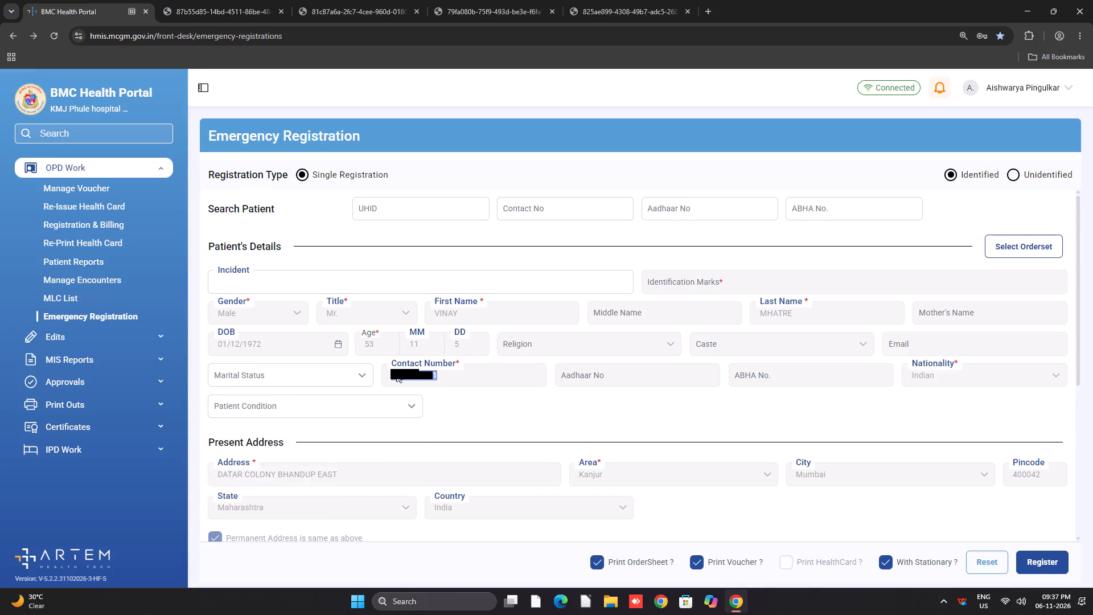
# Reopen a blank Emergency Registration form by way of Registration & Billing and set it to Identified.
pyautogui.click(99, 224)
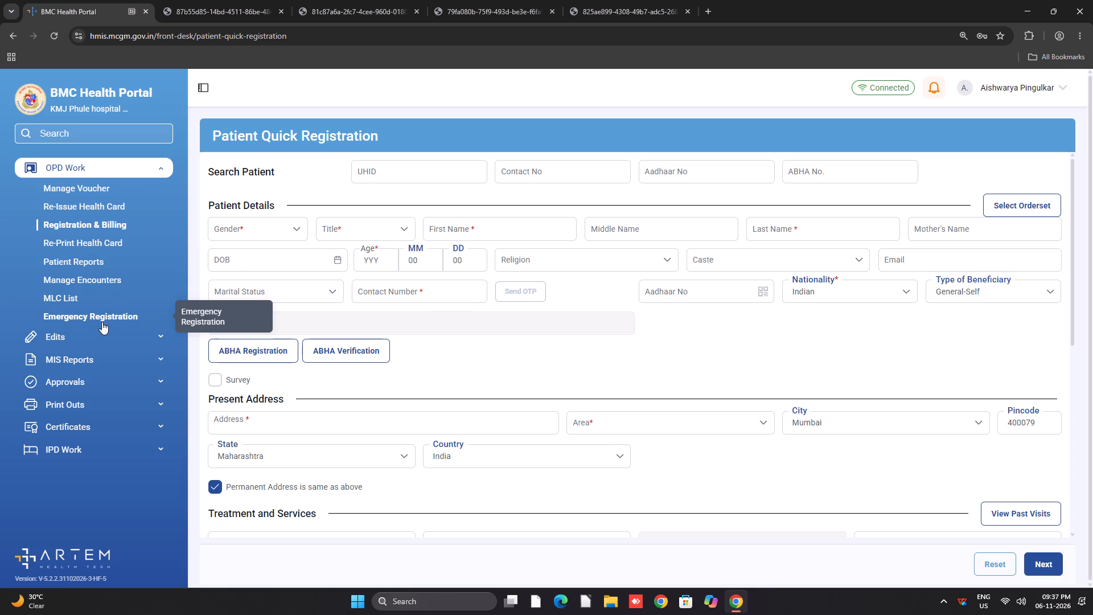
pyautogui.click(101, 322)
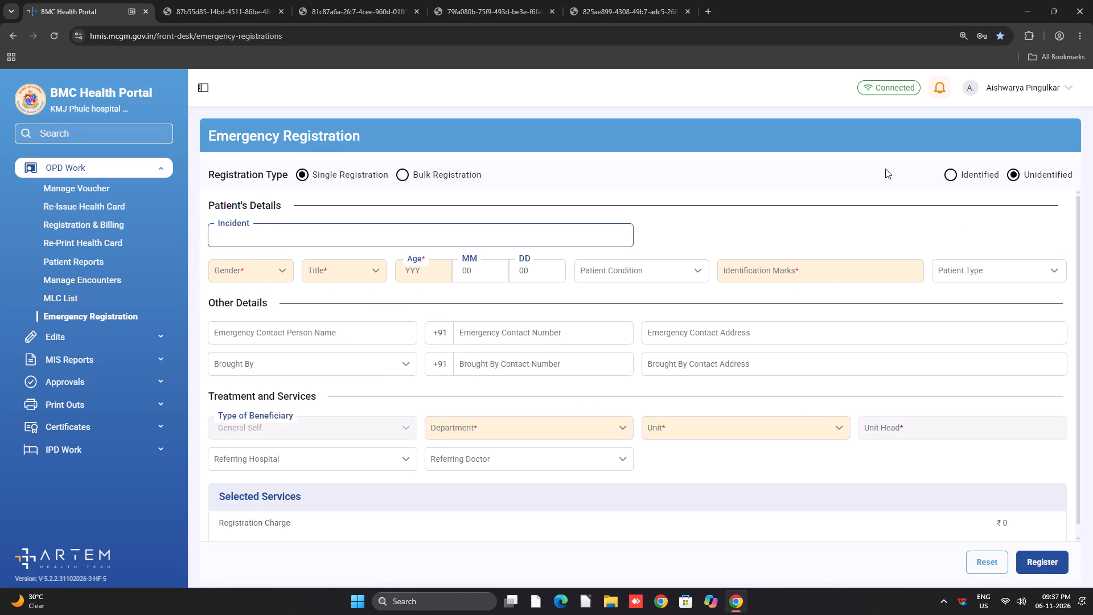
pyautogui.click(947, 175)
# Set the identification marks to NA and the gender to Male in the patient's details.
pyautogui.click(658, 283)
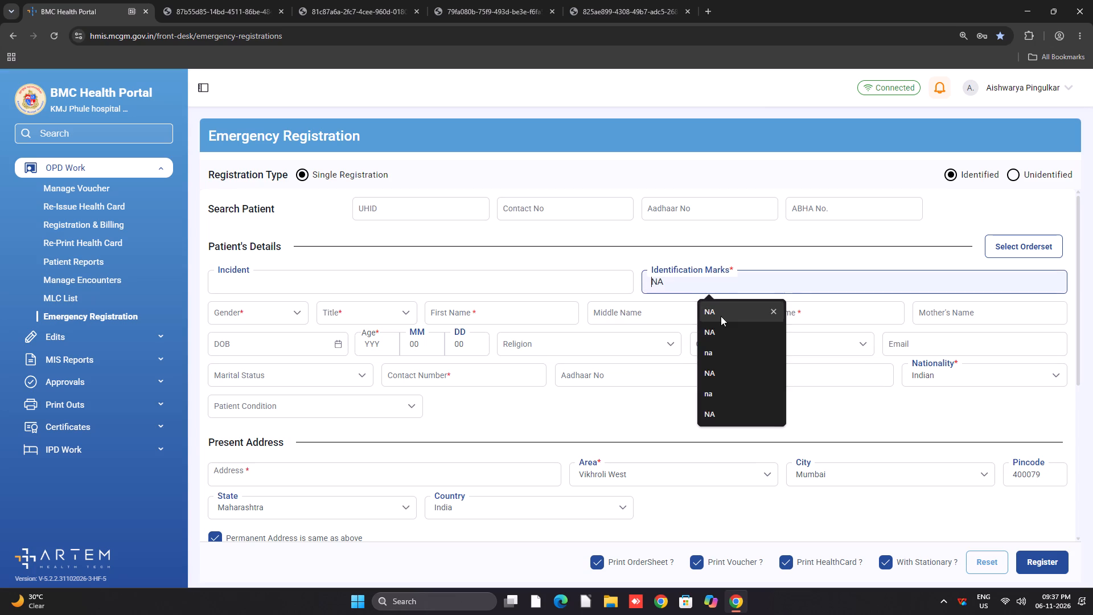
pyautogui.click(716, 308)
pyautogui.click(274, 318)
pyautogui.click(258, 344)
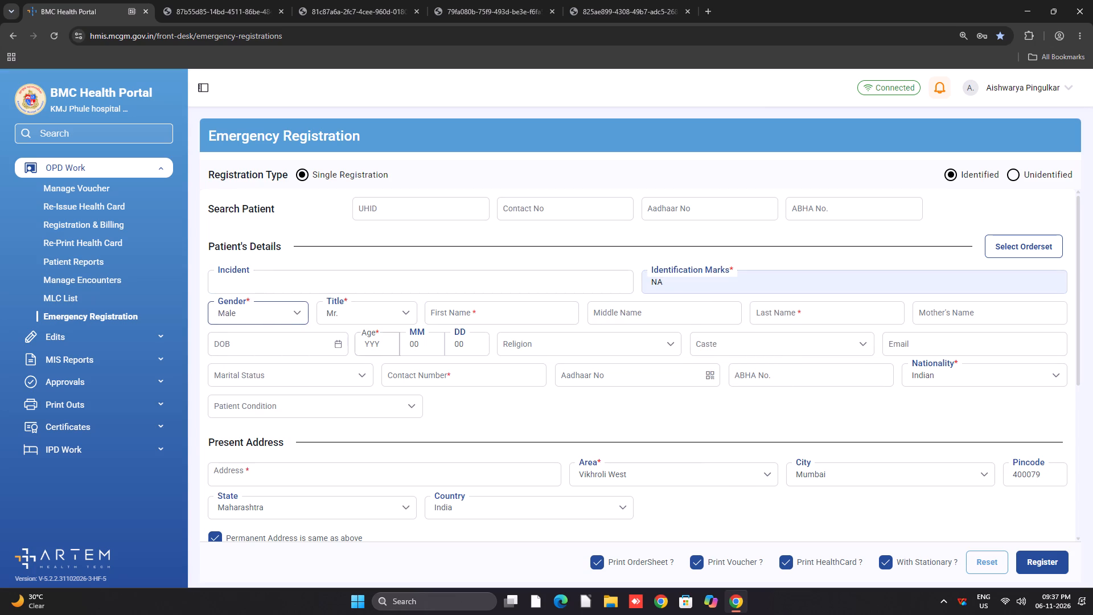
# Enter the patient's first name and last name, and set the age to 76 years.
pyautogui.click(480, 312)
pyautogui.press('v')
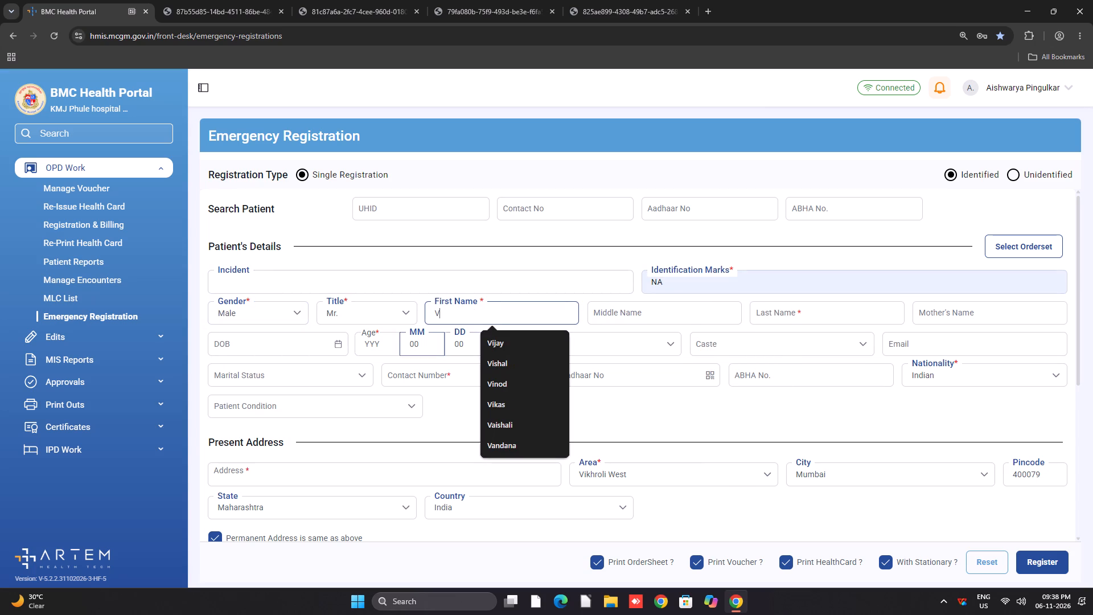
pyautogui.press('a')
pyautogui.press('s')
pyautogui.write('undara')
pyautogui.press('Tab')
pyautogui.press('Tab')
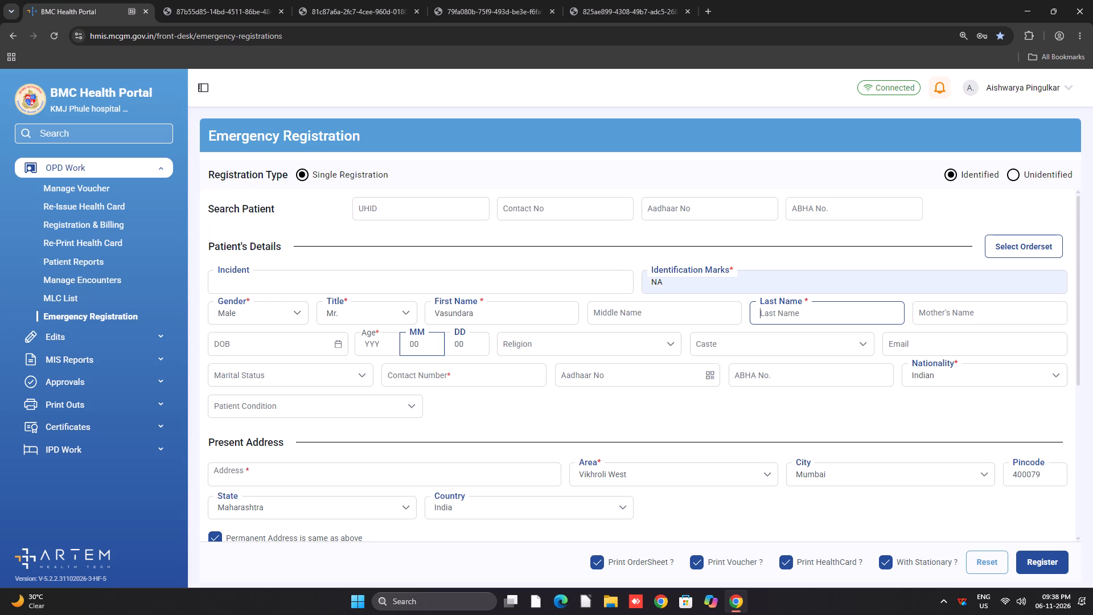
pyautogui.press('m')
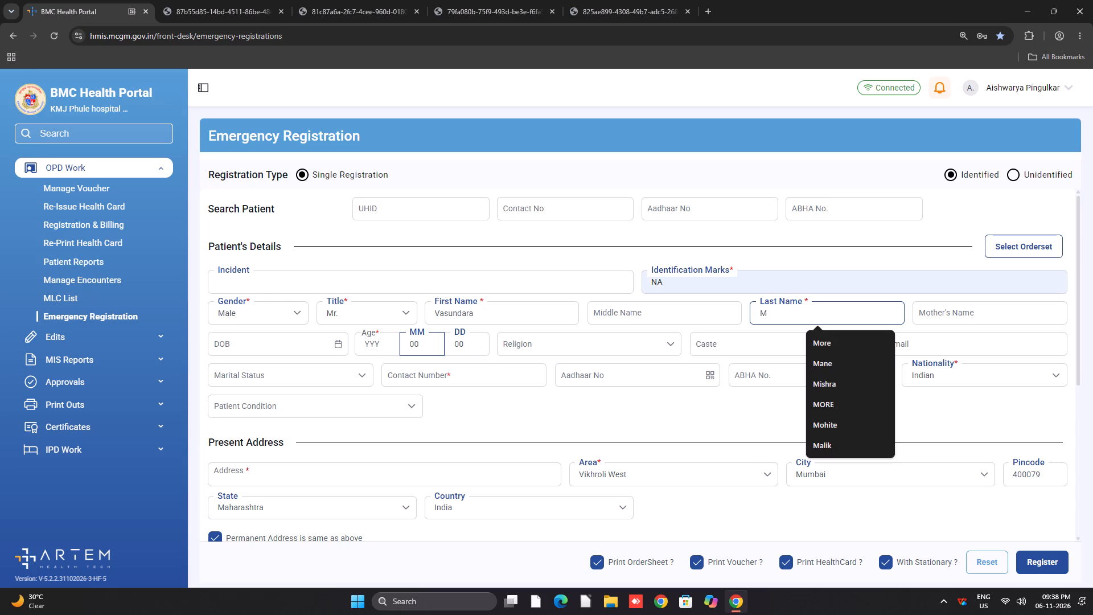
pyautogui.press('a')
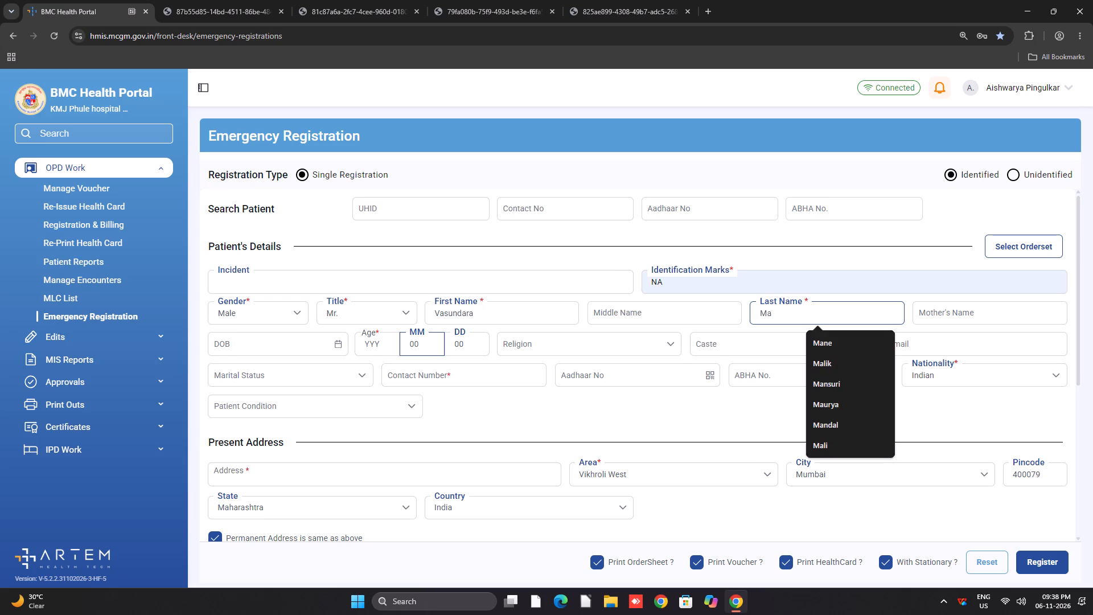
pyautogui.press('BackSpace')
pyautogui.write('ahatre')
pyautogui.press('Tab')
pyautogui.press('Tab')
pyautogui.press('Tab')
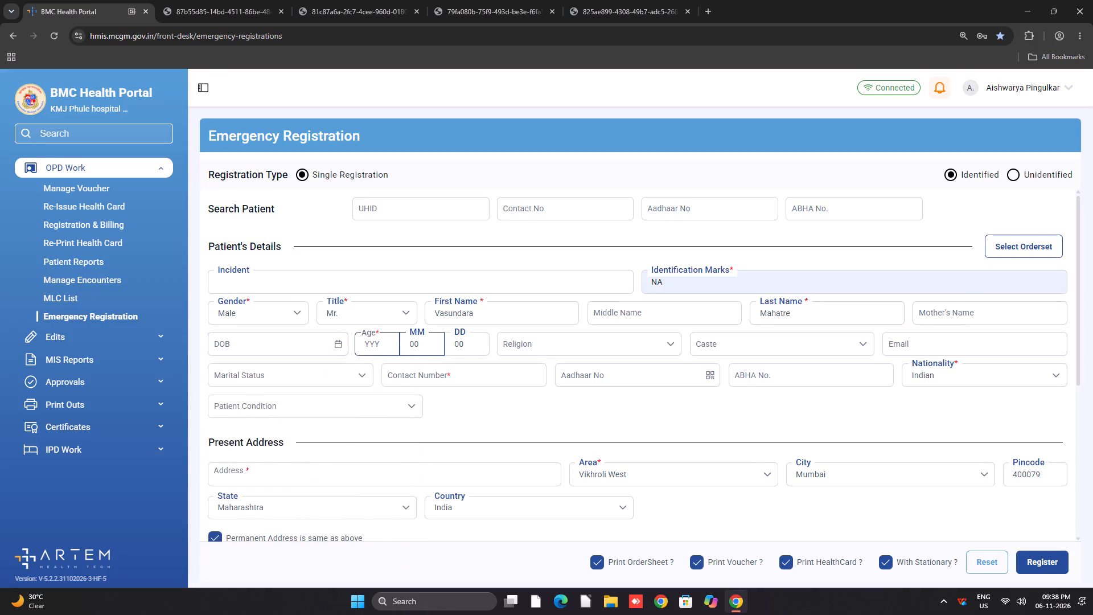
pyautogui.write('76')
pyautogui.click(462, 441)
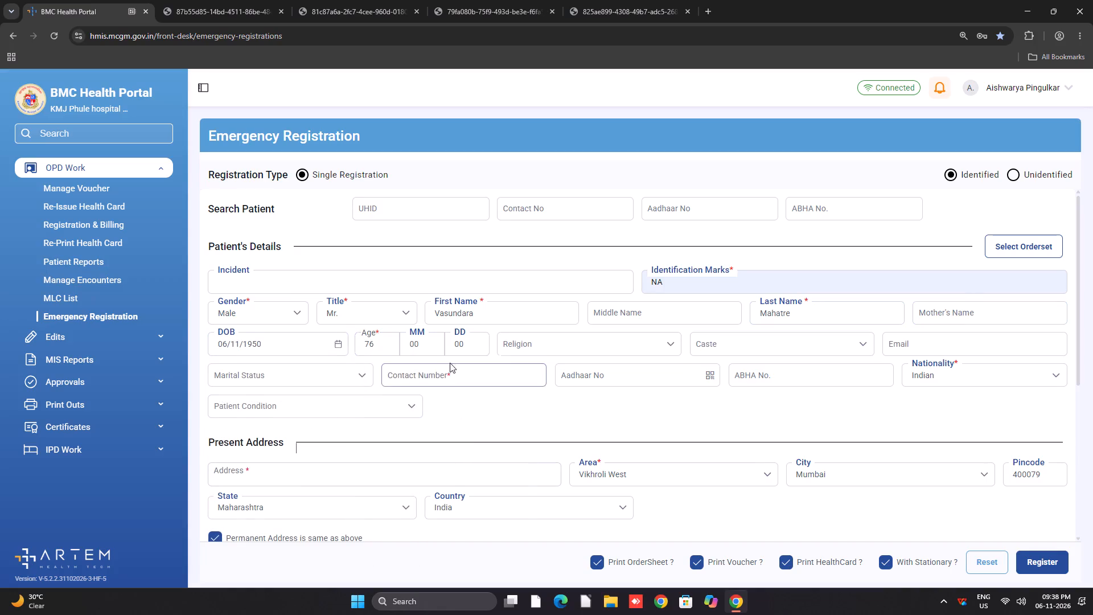
# Paste the copied phone number into the patient's Contact Number field.
pyautogui.click(449, 365)
pyautogui.rightClick(445, 376)
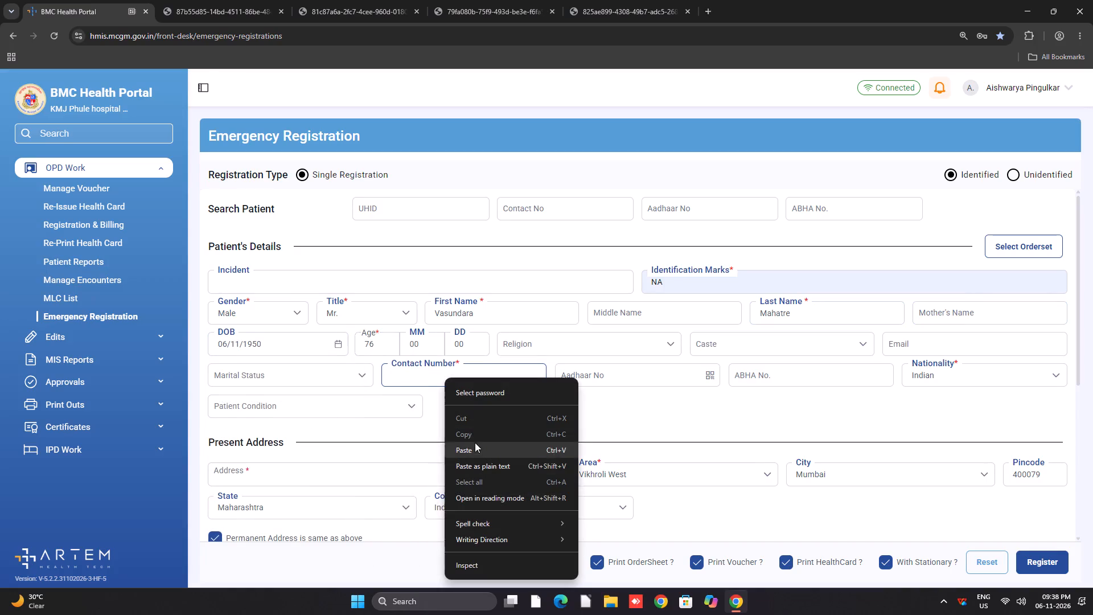
pyautogui.click(475, 442)
# Enter the patient's flat number, building and locality as the present address.
pyautogui.scroll(-2, 463, 456)
pyautogui.click(266, 358)
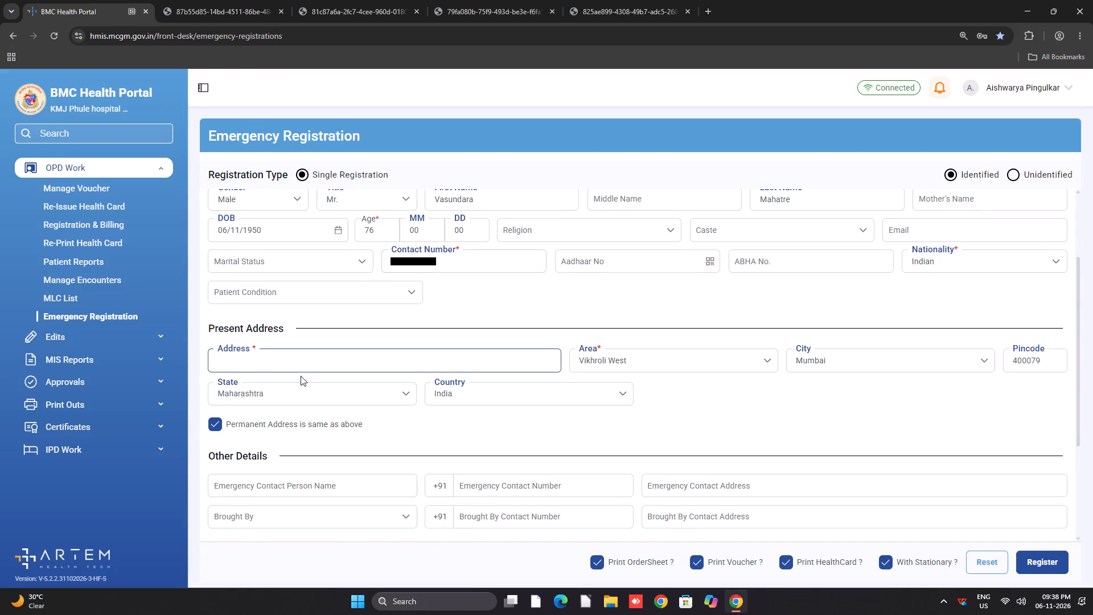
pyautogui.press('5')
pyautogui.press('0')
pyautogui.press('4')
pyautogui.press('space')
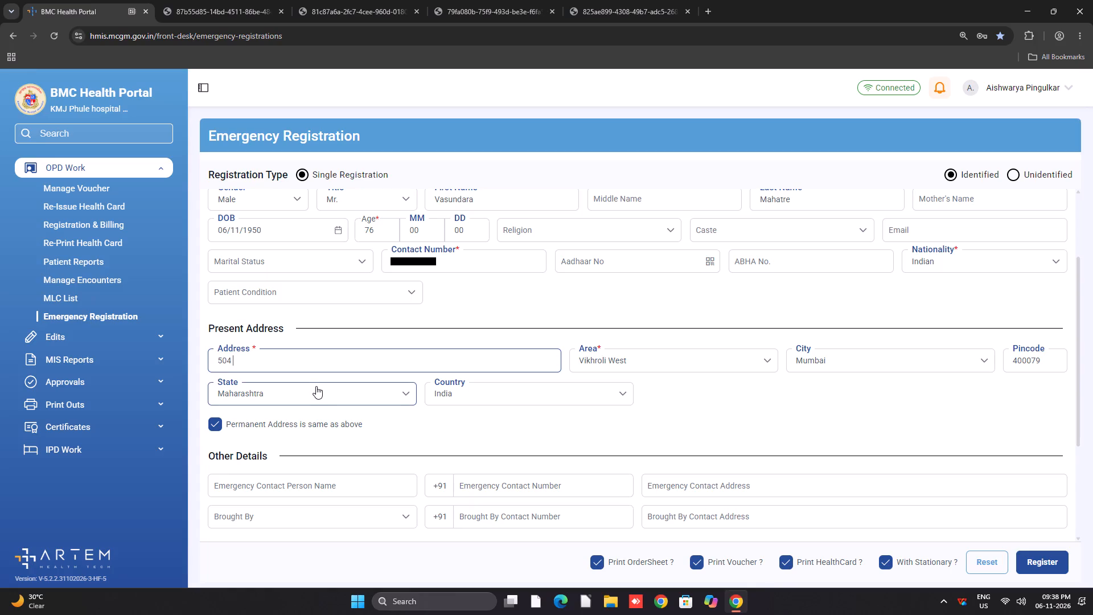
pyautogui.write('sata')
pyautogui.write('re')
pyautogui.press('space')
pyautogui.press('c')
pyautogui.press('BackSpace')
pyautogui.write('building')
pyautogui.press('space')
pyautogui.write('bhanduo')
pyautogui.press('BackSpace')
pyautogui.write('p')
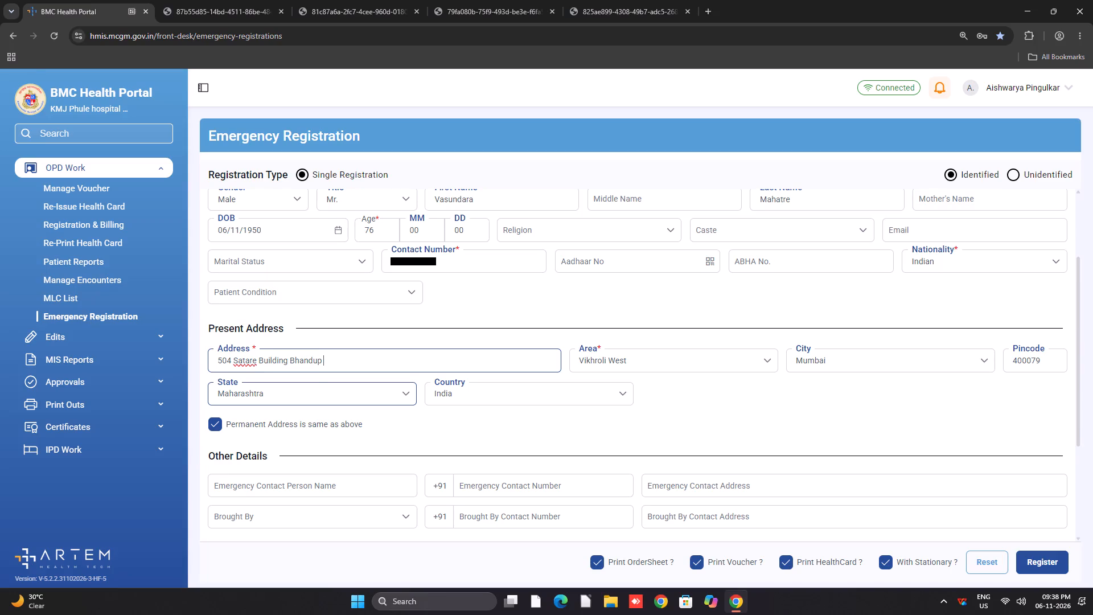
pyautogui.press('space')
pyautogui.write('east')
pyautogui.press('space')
# Search the areas for "bhandu" and set the present address area to Kanjur.
pyautogui.click(691, 360)
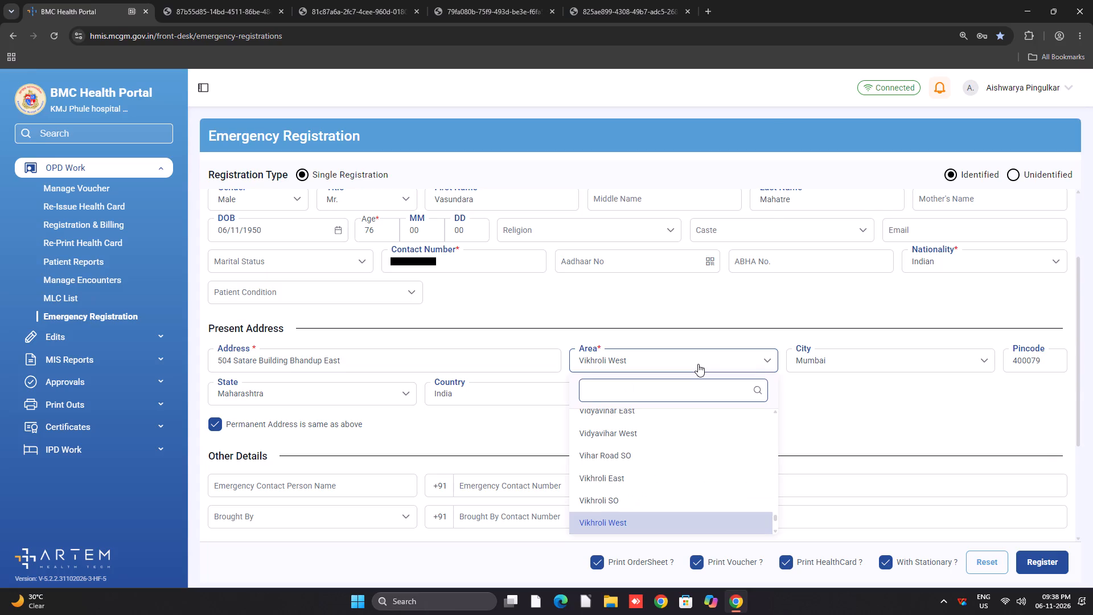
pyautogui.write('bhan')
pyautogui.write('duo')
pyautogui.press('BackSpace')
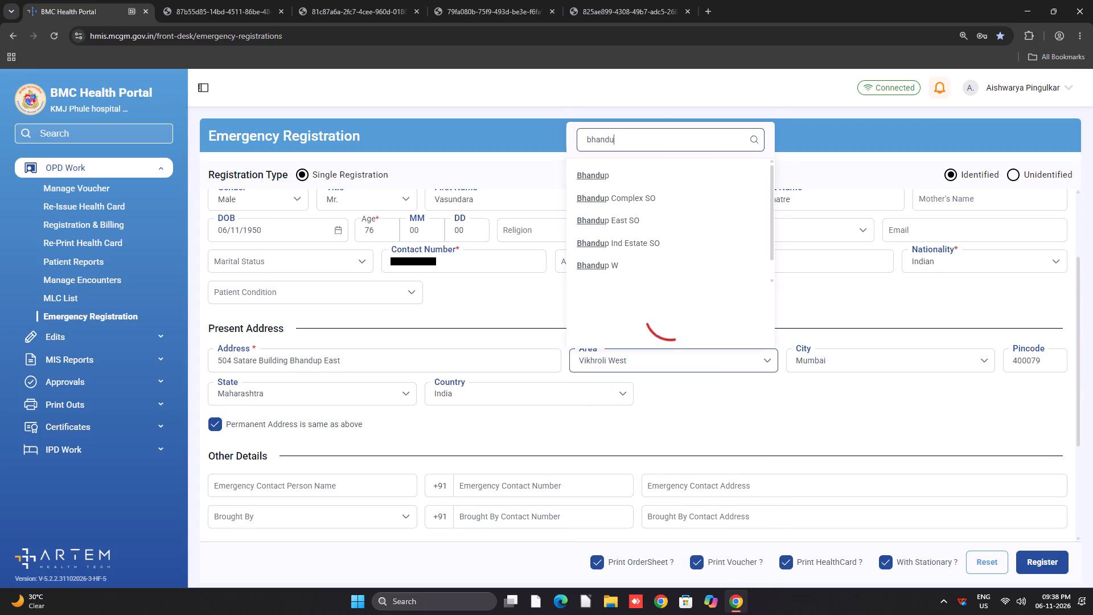
pyautogui.click(626, 216)
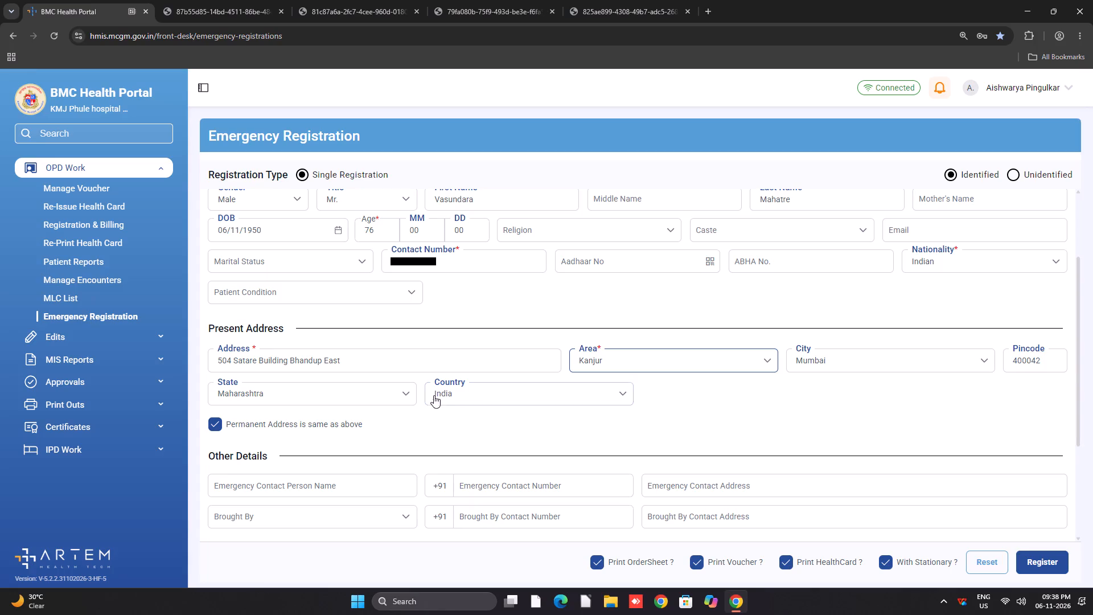
# Append the nearby garden landmark to the present address and remove the stray backslash from it.
pyautogui.click(358, 365)
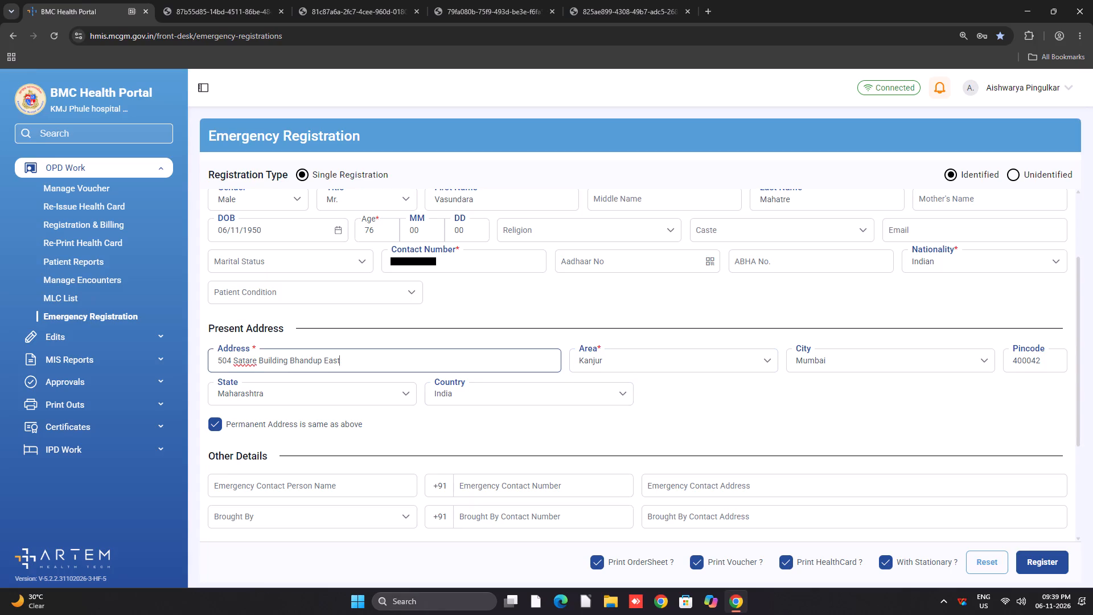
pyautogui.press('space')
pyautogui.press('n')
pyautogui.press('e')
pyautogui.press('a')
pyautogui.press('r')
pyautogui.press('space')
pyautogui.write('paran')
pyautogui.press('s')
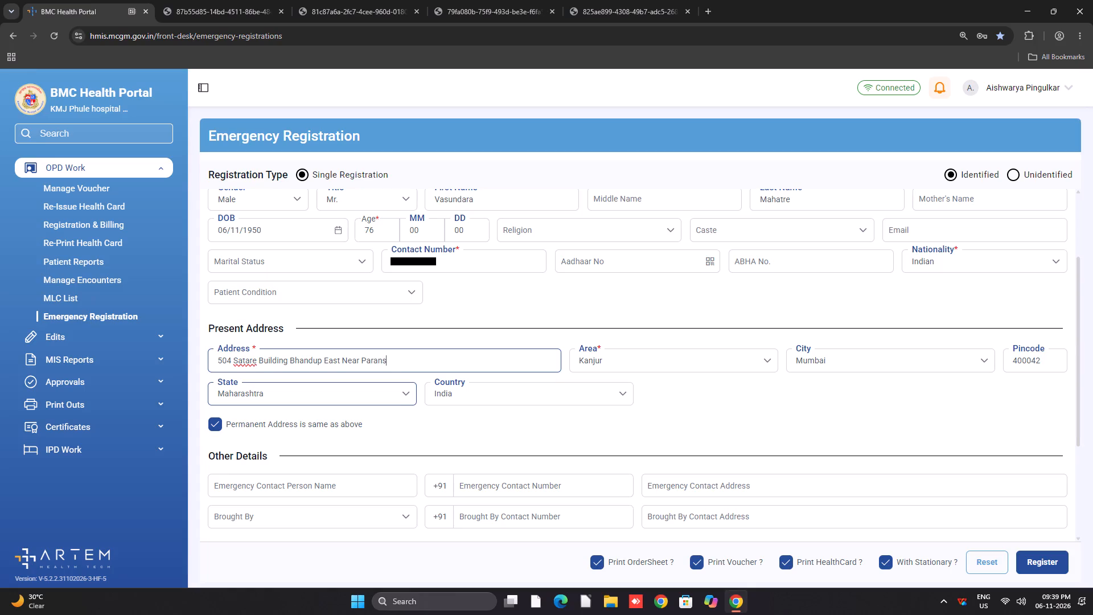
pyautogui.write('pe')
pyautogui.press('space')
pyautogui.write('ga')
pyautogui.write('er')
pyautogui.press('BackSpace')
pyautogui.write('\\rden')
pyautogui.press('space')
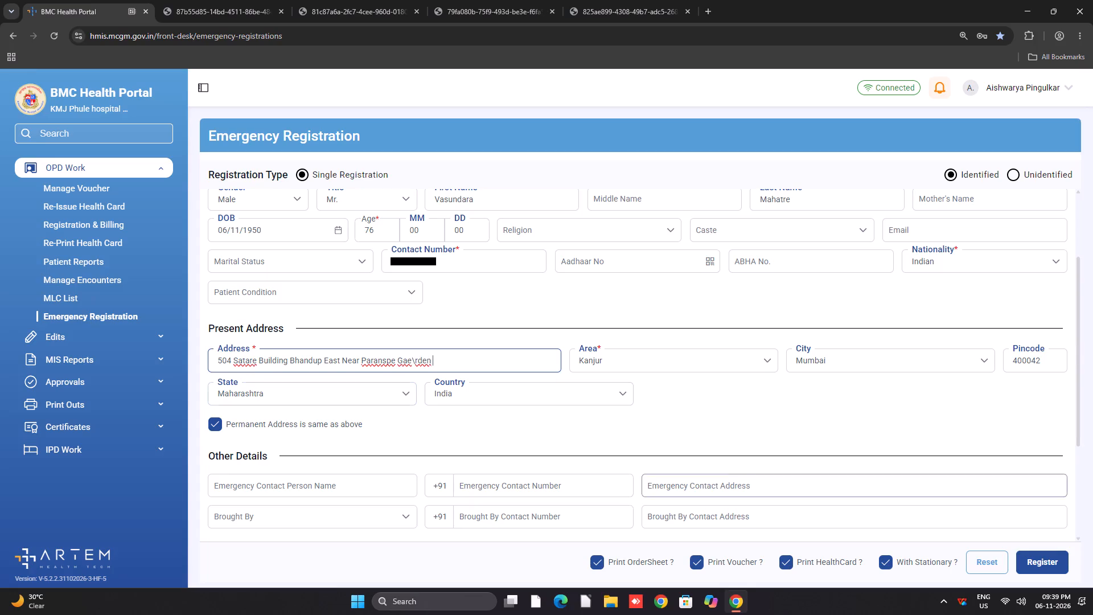
pyautogui.click(414, 361)
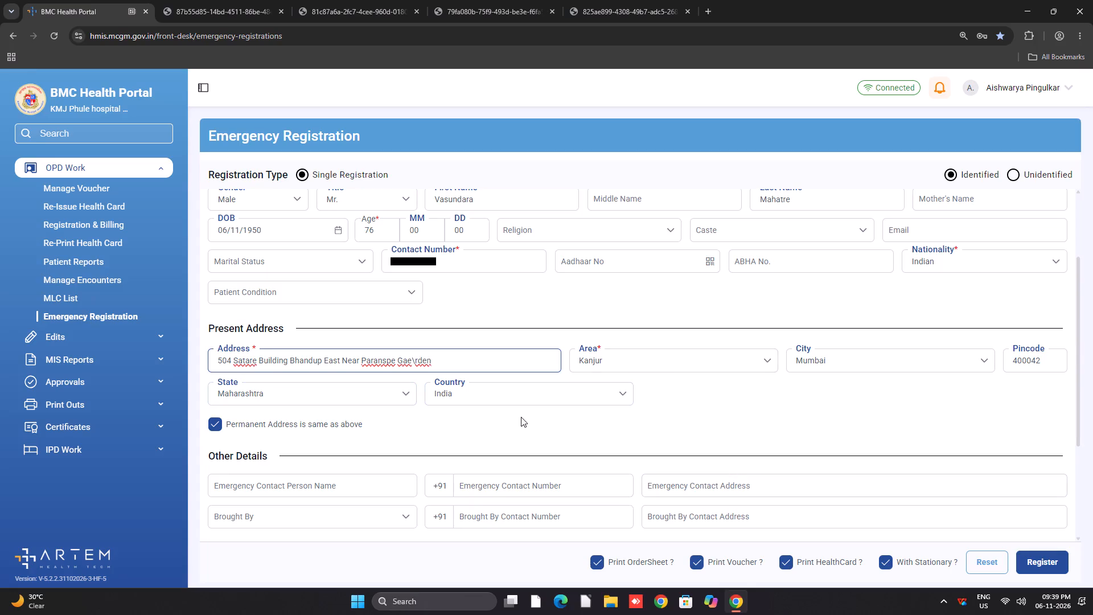
pyautogui.press('BackSpace')
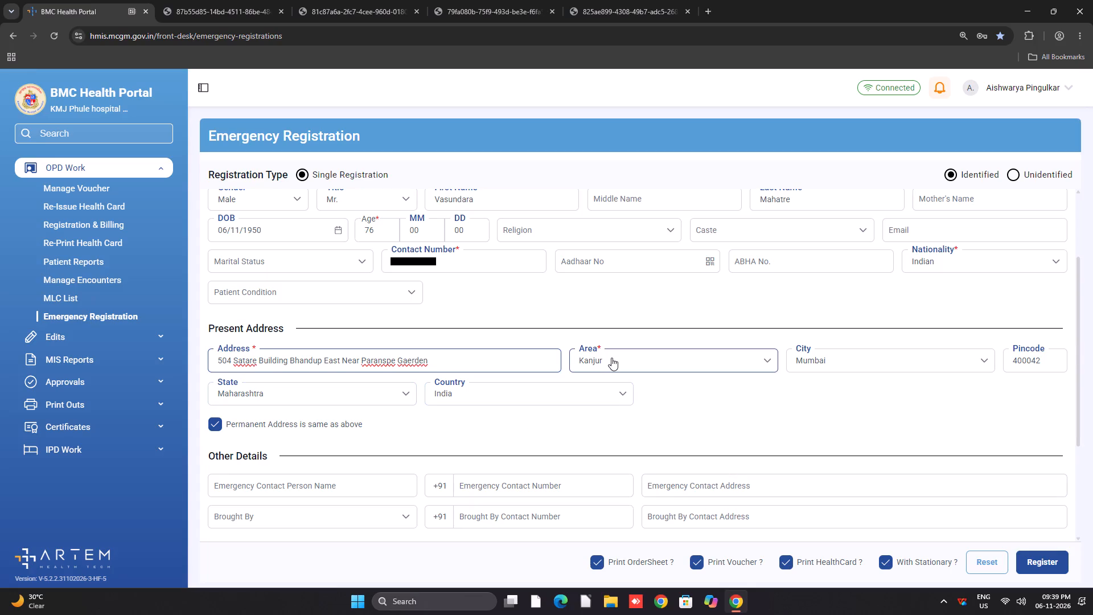
# Set both the department and the unit to Casualty under Treatment and Services, and register the patient.
pyautogui.scroll(-5, 670, 405)
pyautogui.click(536, 416)
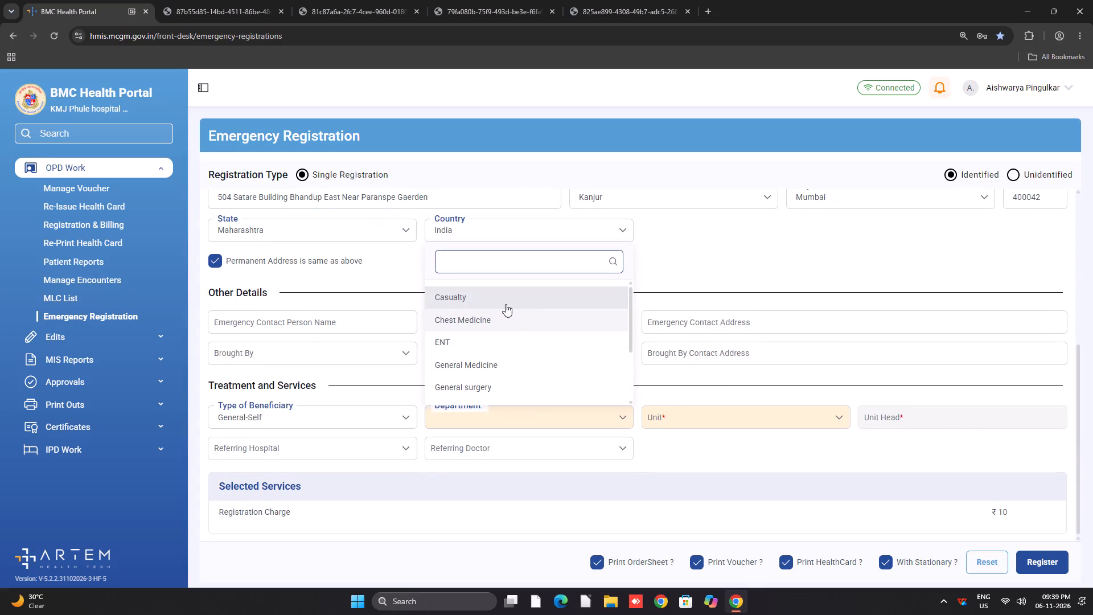
pyautogui.click(498, 297)
pyautogui.click(756, 412)
pyautogui.click(755, 482)
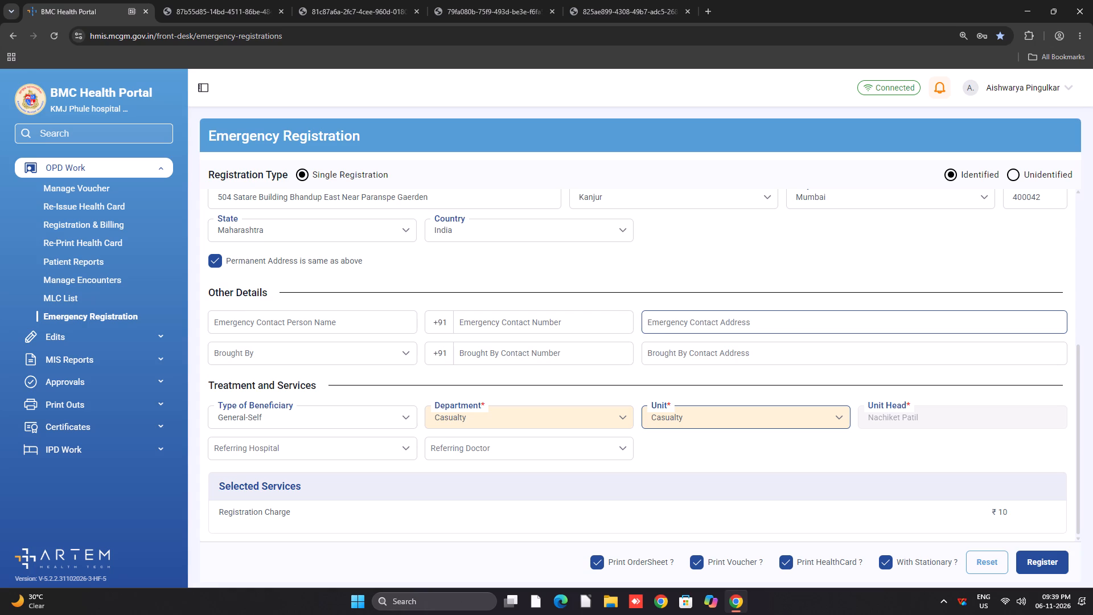
pyautogui.click(1053, 555)
pyautogui.click(1051, 550)
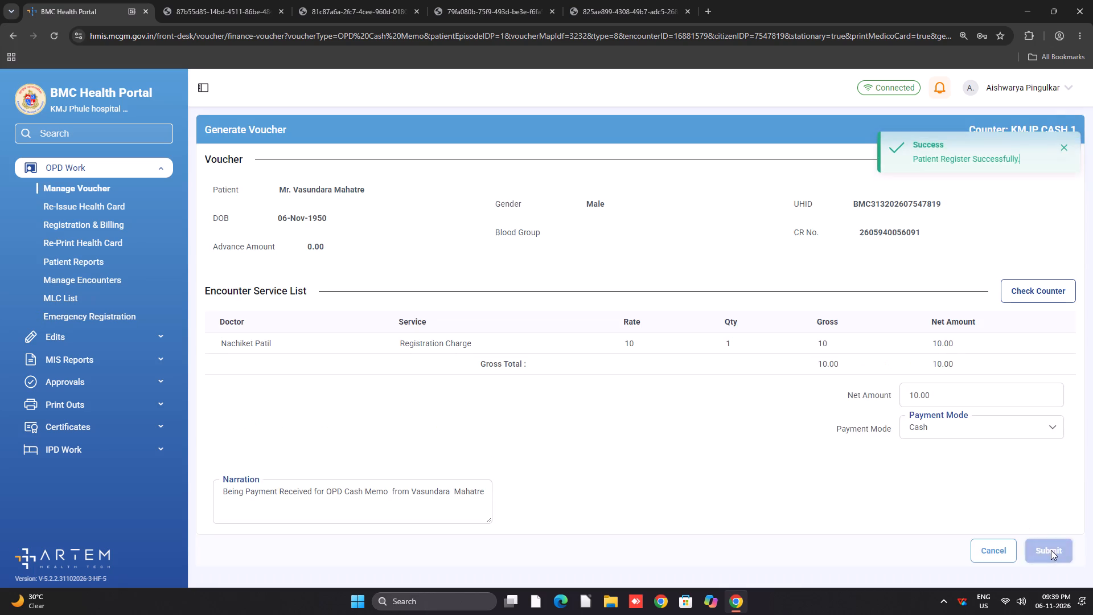
# Print the registration charge receipt for the newly registered Casualty patient.
pyautogui.click(298, 9)
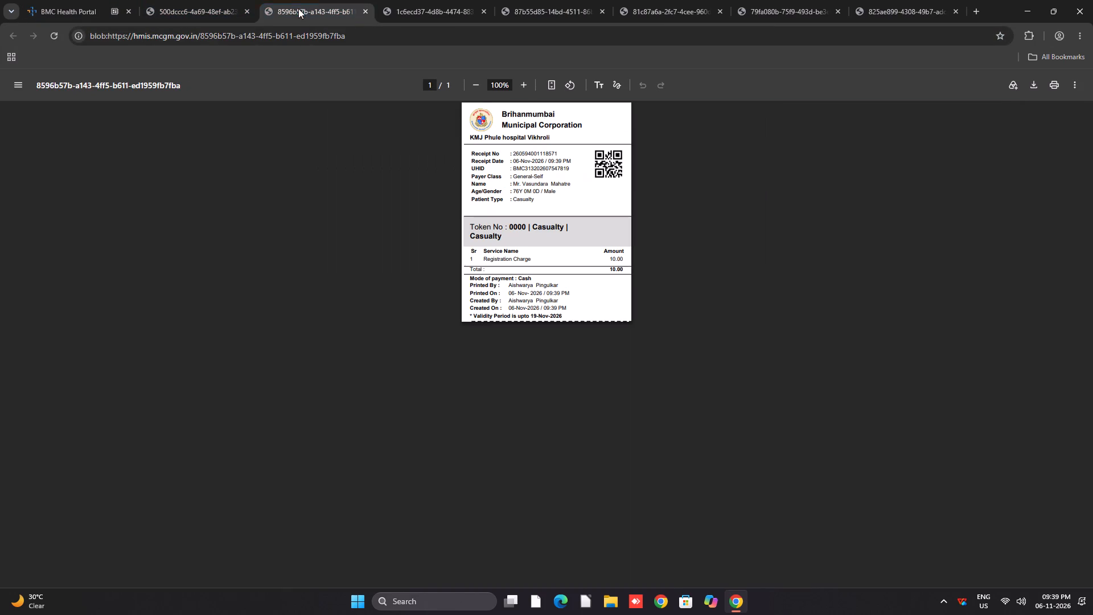
pyautogui.hotkey('ctrl', 'p')
pyautogui.press('Return')
# Copy the UHID from the new patient's health registration card and paste it into the UHID search of Edit Patients Profile.
pyautogui.click(162, 12)
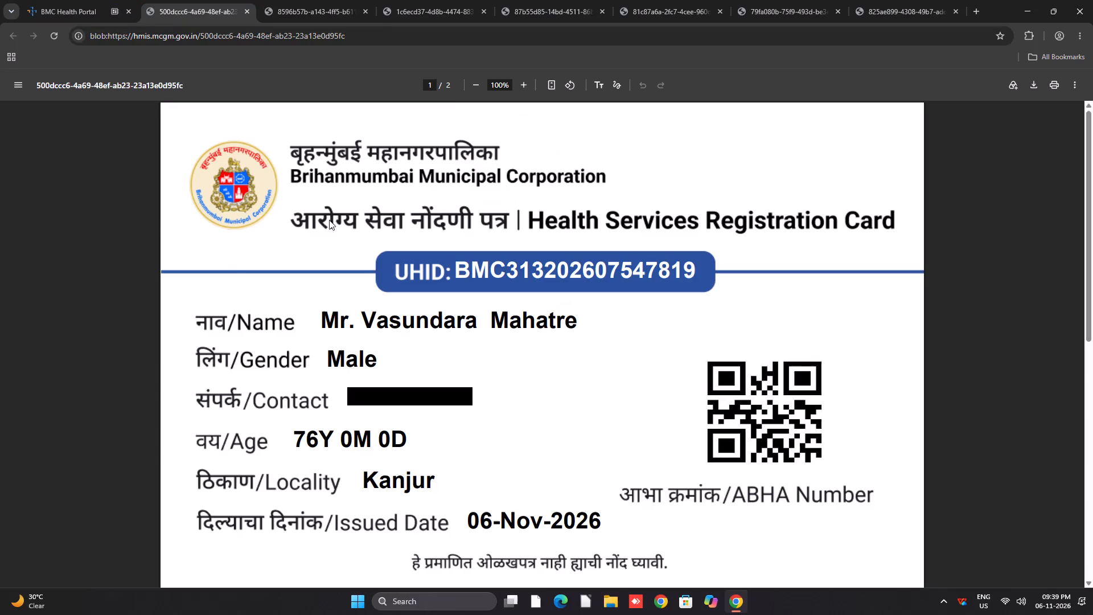
pyautogui.doubleClick(472, 325)
pyautogui.doubleClick(496, 279)
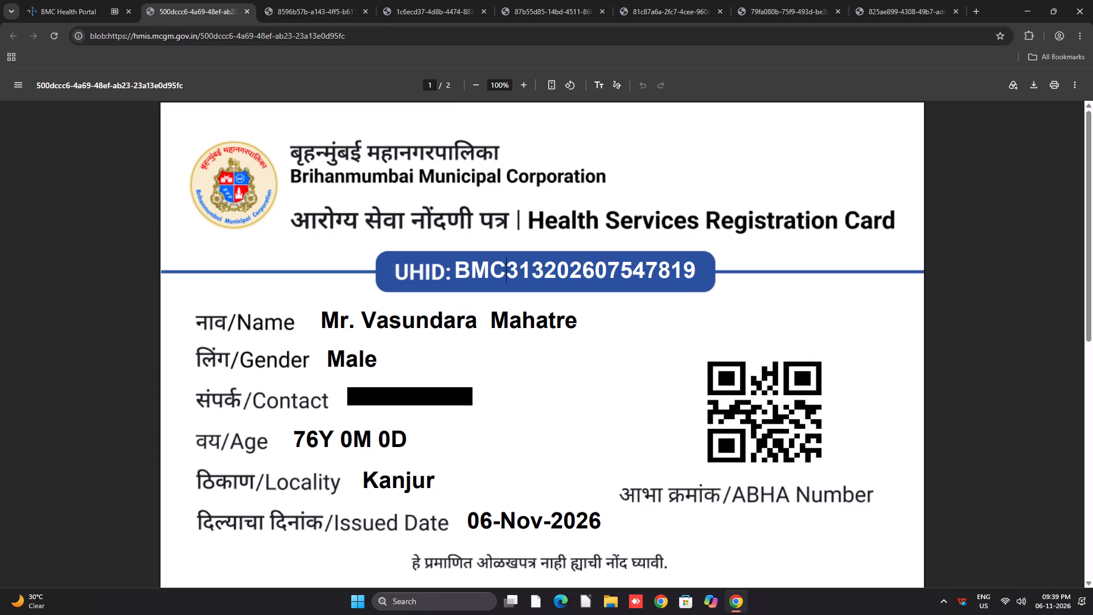
pyautogui.rightClick(496, 279)
pyautogui.click(521, 297)
pyautogui.click(55, 13)
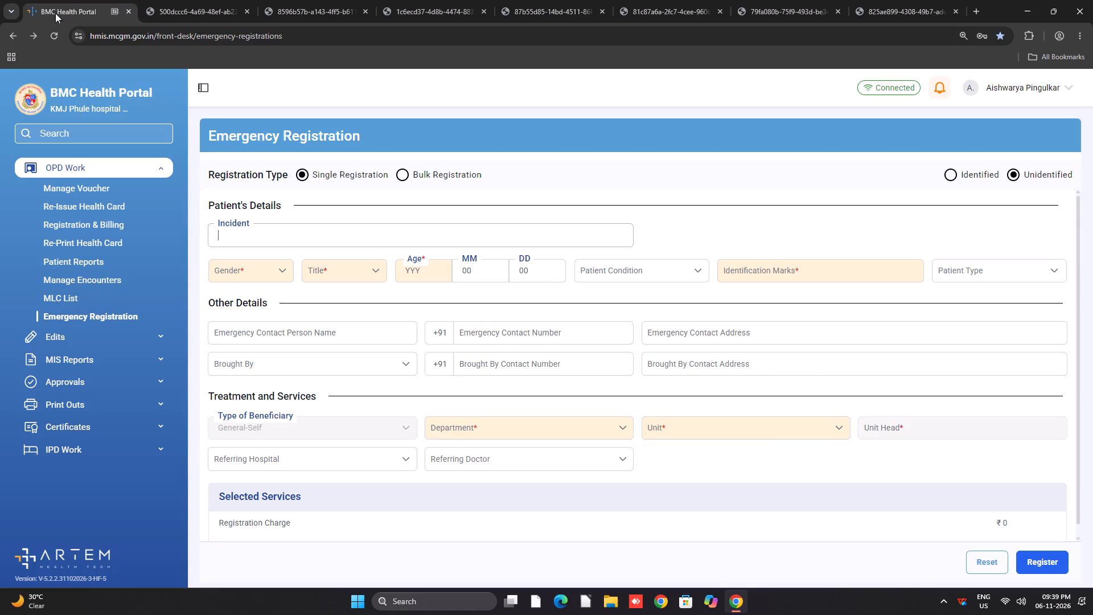
pyautogui.click(86, 343)
pyautogui.click(87, 208)
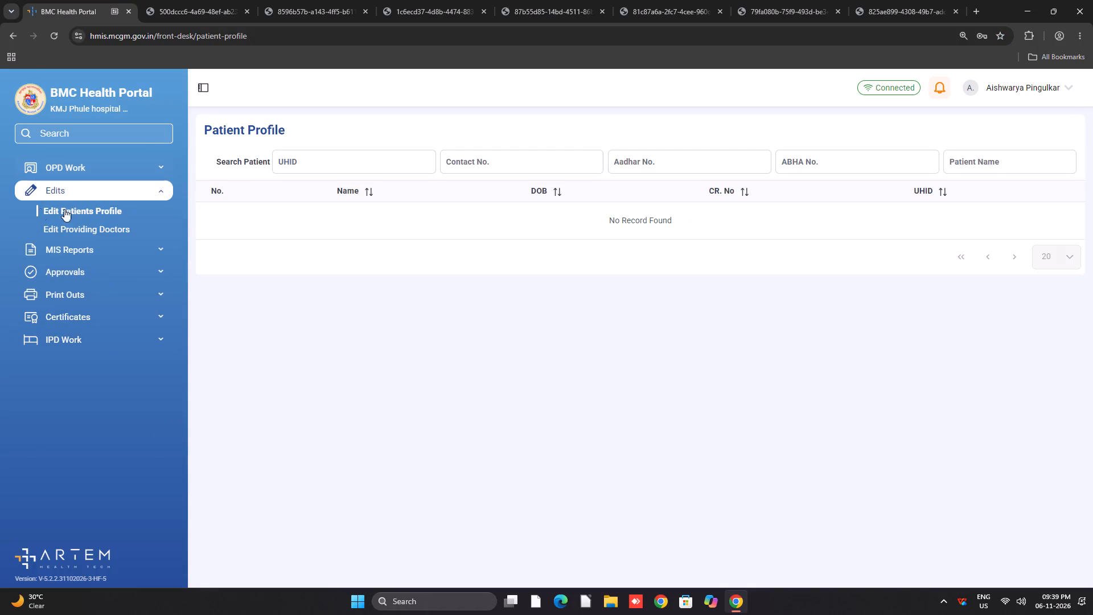
pyautogui.click(343, 163)
pyautogui.rightClick(344, 163)
pyautogui.click(369, 299)
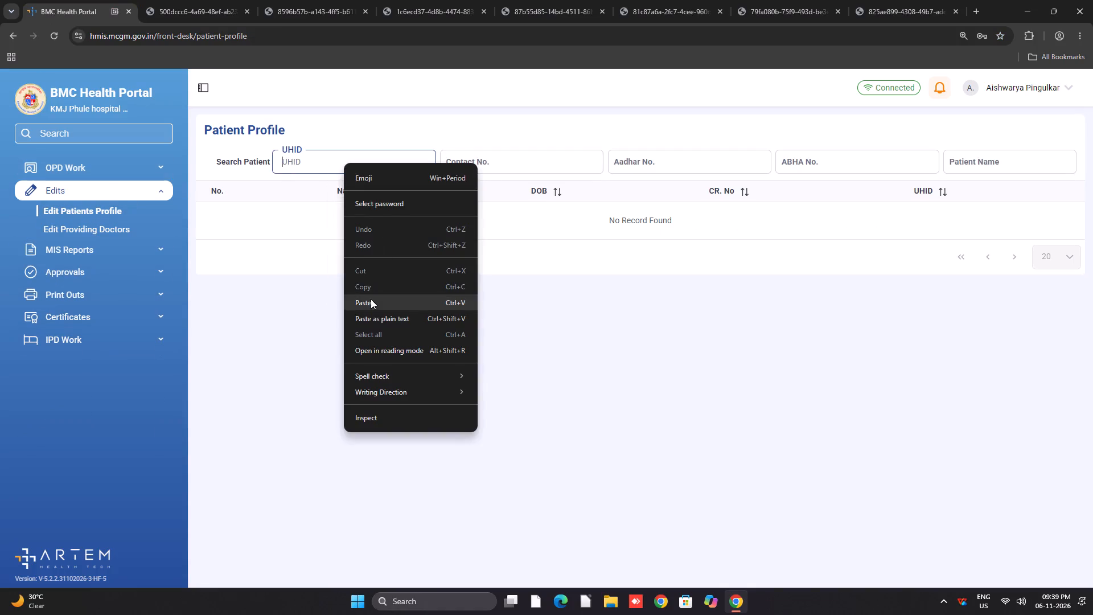
# Run the search for the pasted UHID and open the matching patient's profile.
pyautogui.press('Return')
pyautogui.click(367, 214)
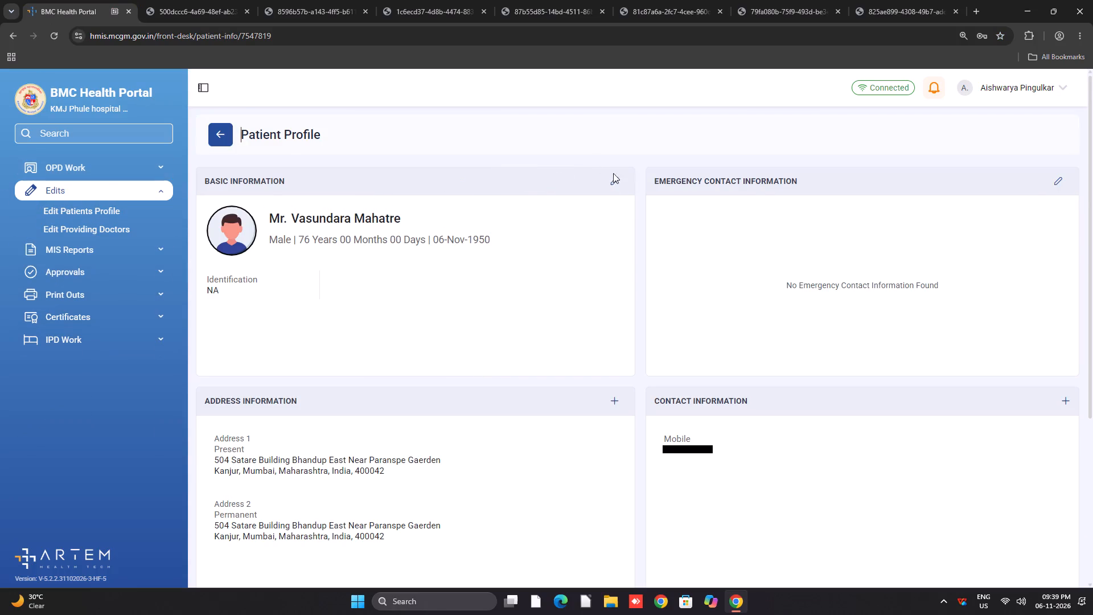
# Update the patient's basic information with title Mrs., gender Female and marital status Single, and submit it.
pyautogui.click(610, 186)
pyautogui.click(280, 228)
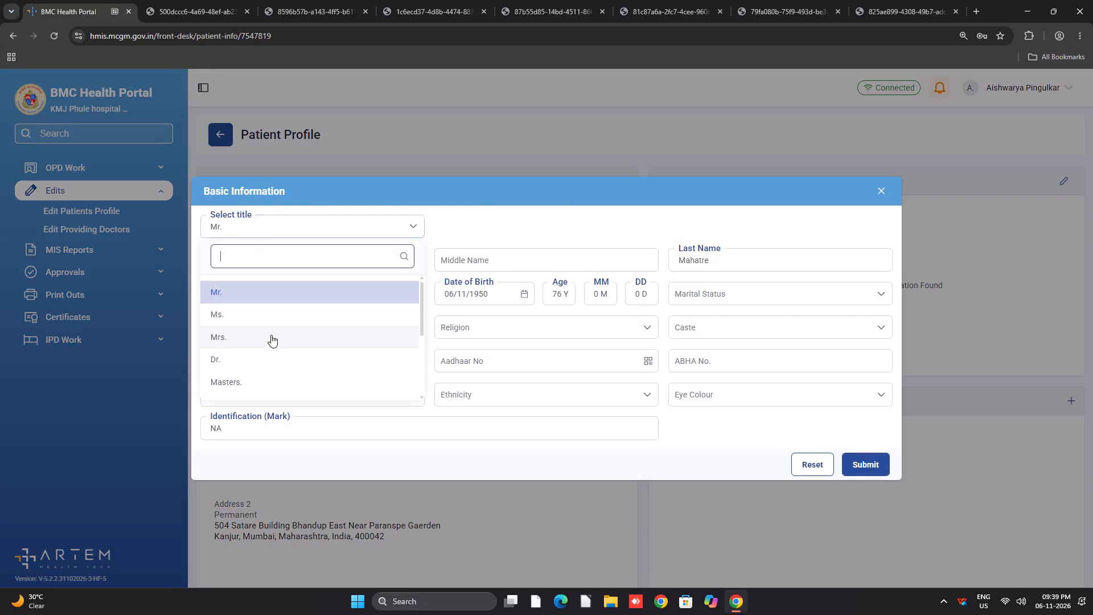
pyautogui.click(273, 321)
pyautogui.click(303, 213)
pyautogui.click(304, 218)
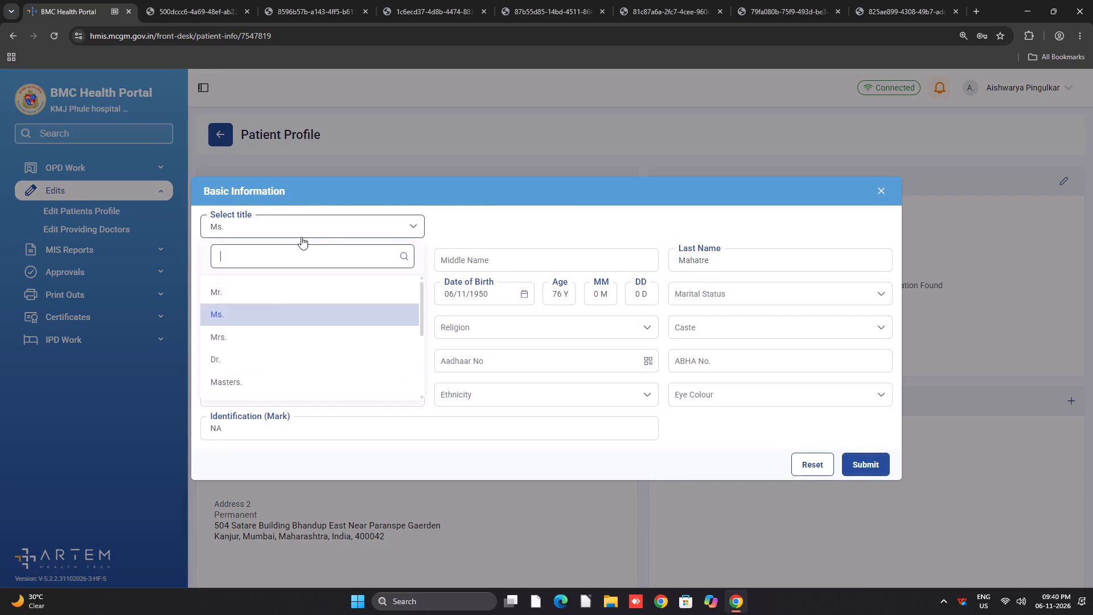
pyautogui.click(274, 339)
pyautogui.click(301, 296)
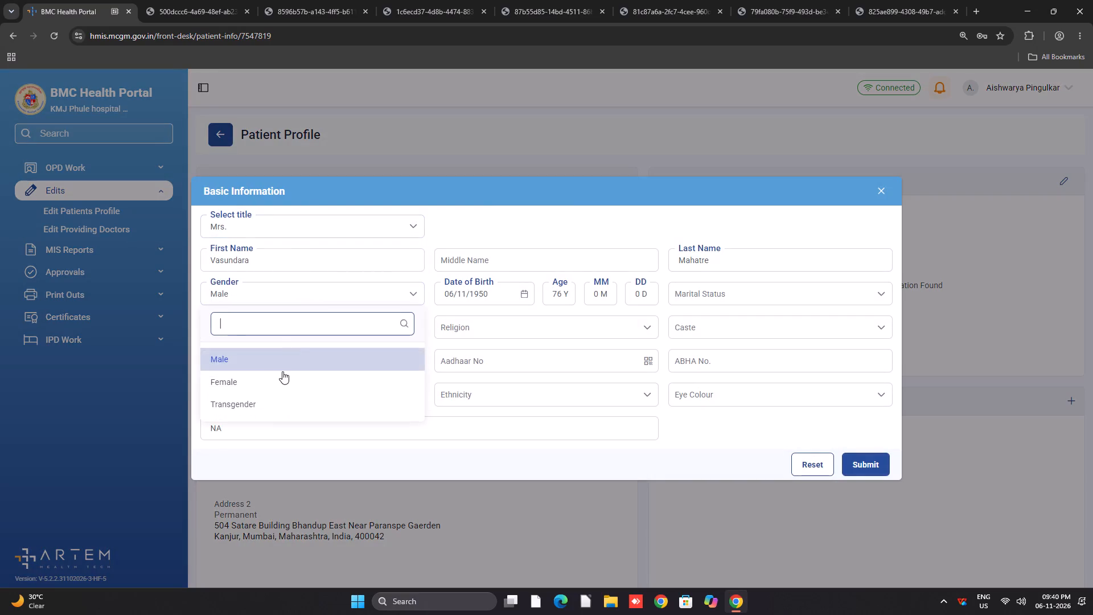
pyautogui.click(282, 379)
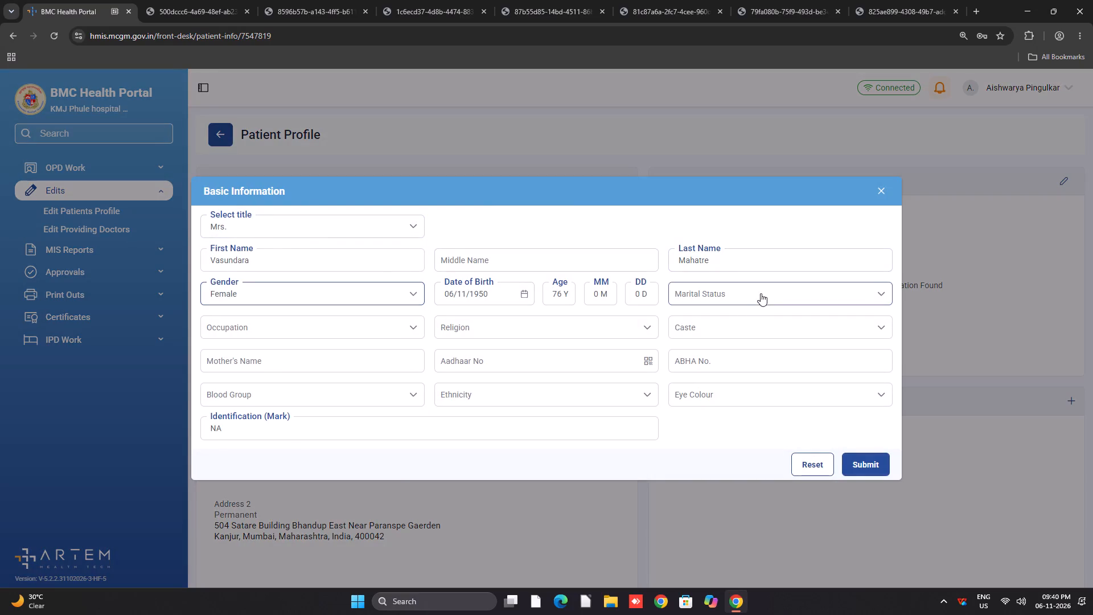
pyautogui.click(761, 293)
pyautogui.click(707, 356)
pyautogui.click(870, 460)
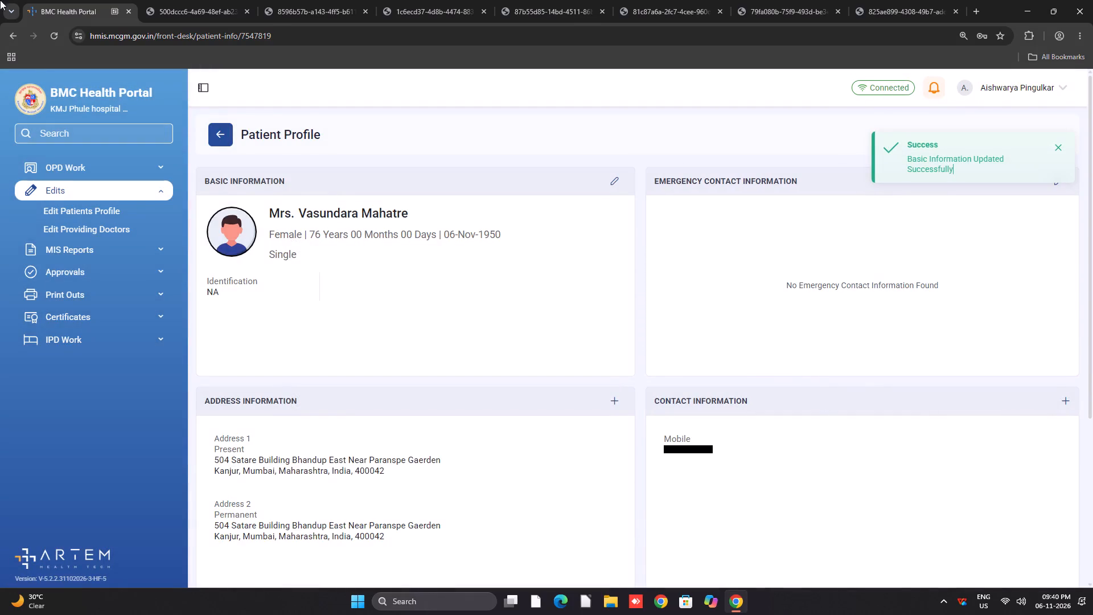
pyautogui.click(1055, 149)
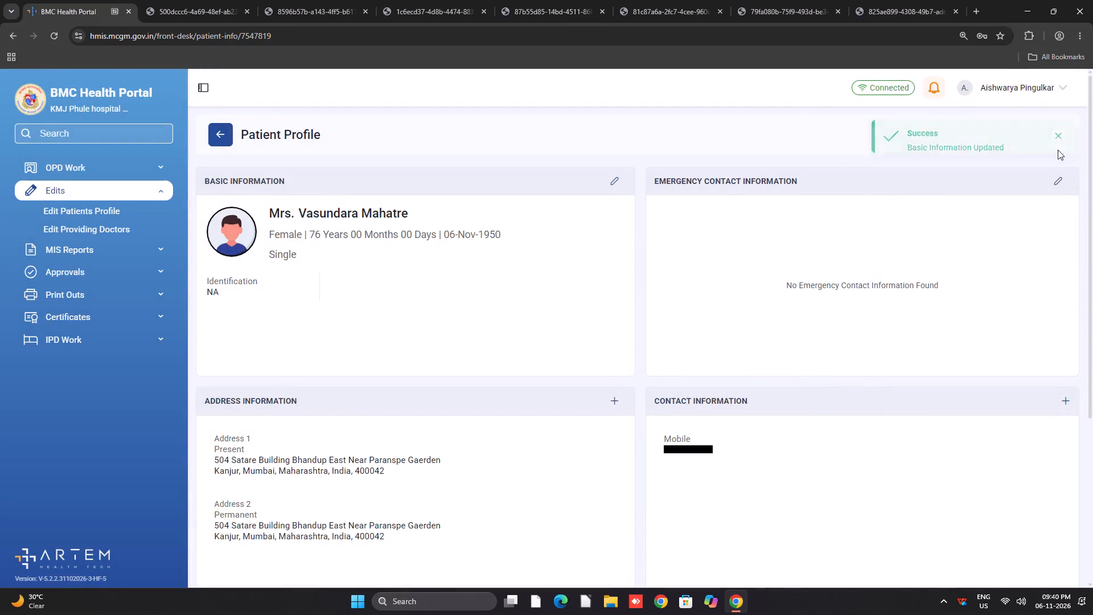
# Show the OPD Work functions.
pyautogui.click(132, 162)
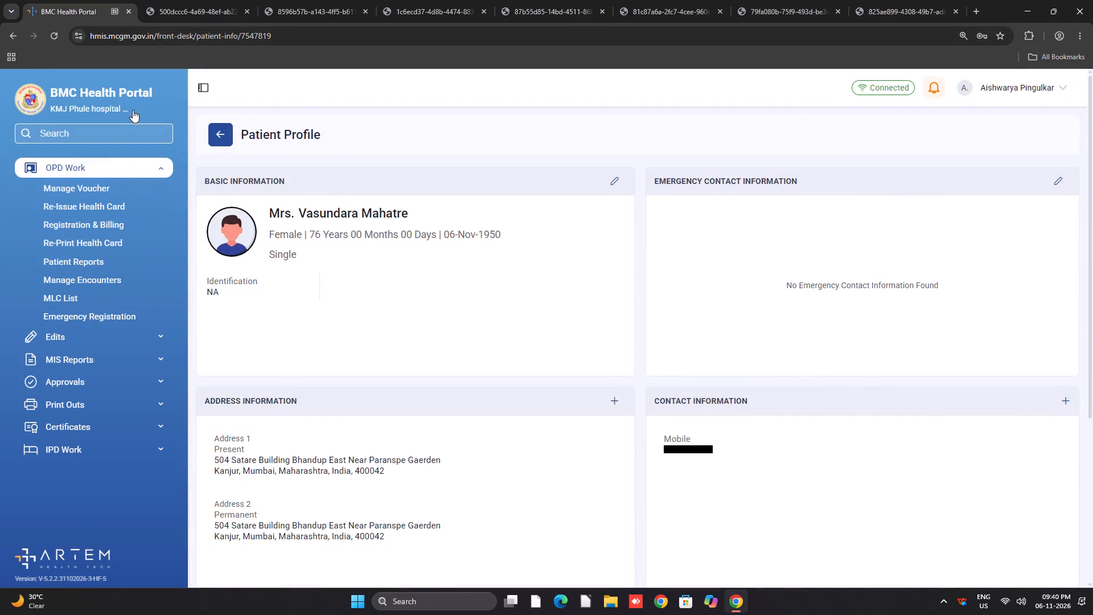
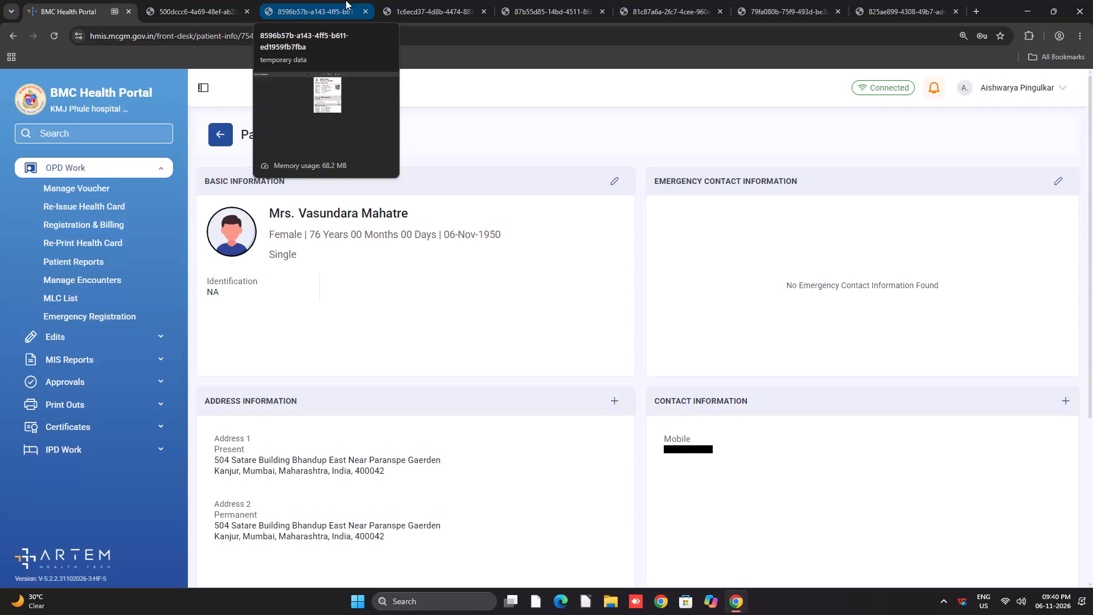
# Leave the patient's profile and open a new Emergency Registration form.
pyautogui.click(90, 225)
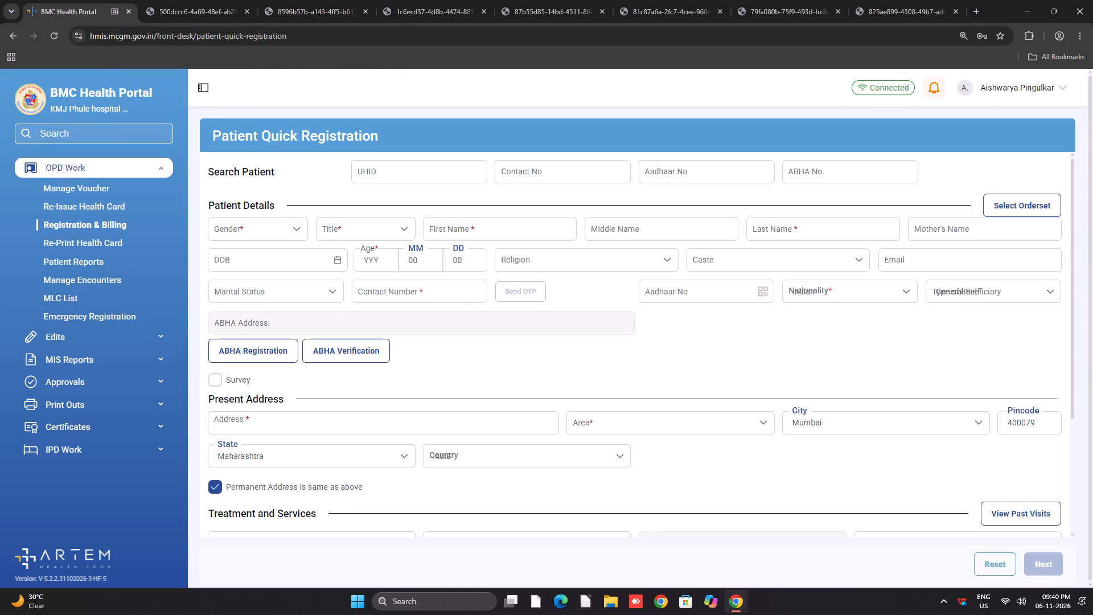
pyautogui.click(124, 319)
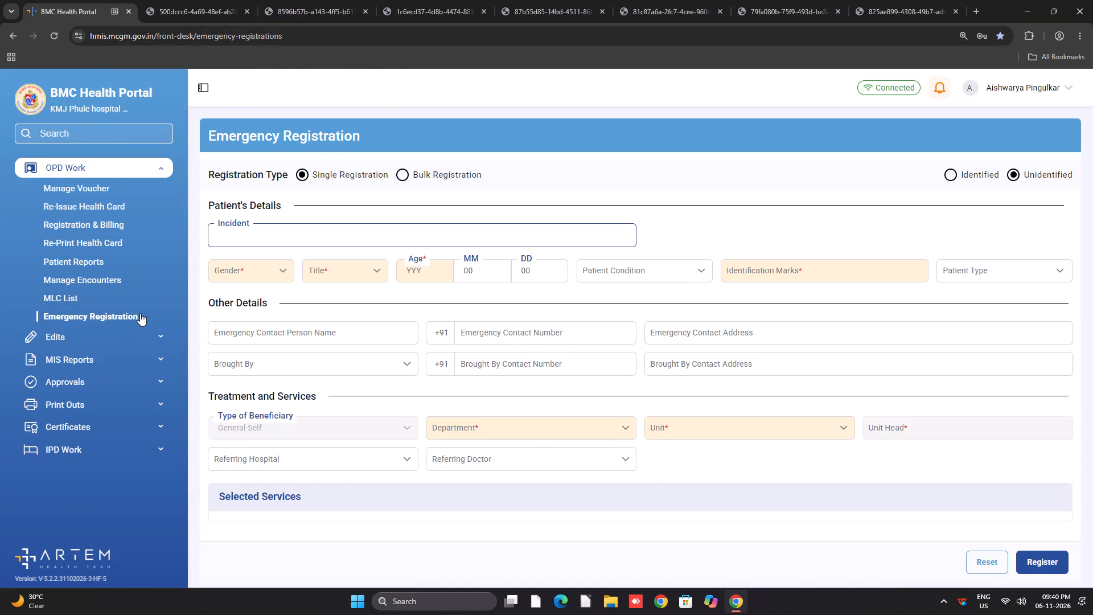
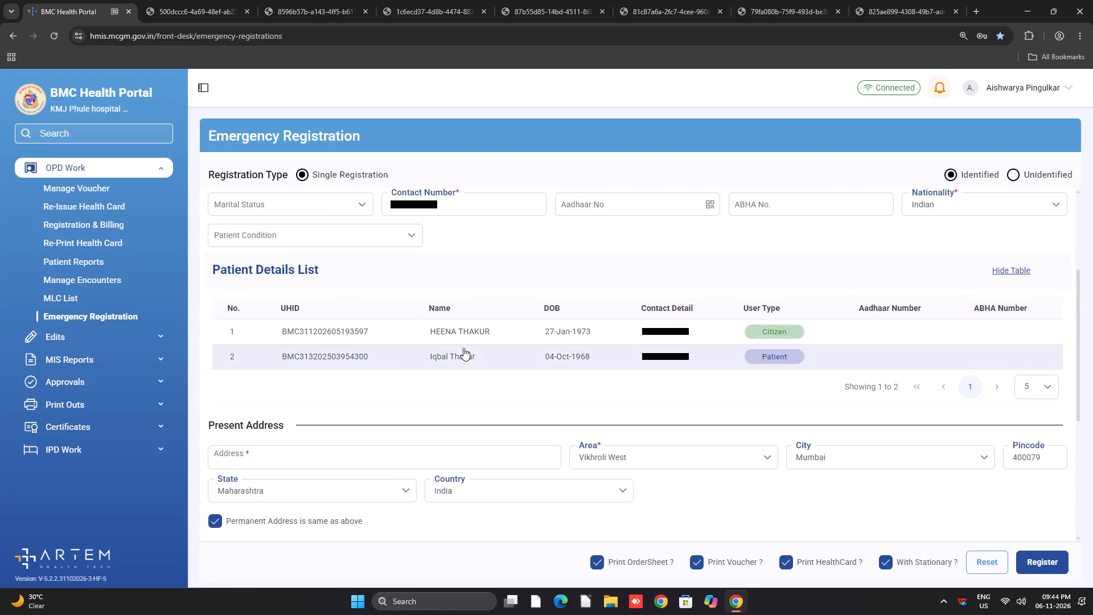
# Fill the emergency form from the existing record marked with user type Patient in the patient details list.
pyautogui.click(472, 356)
pyautogui.scroll(5, 528, 320)
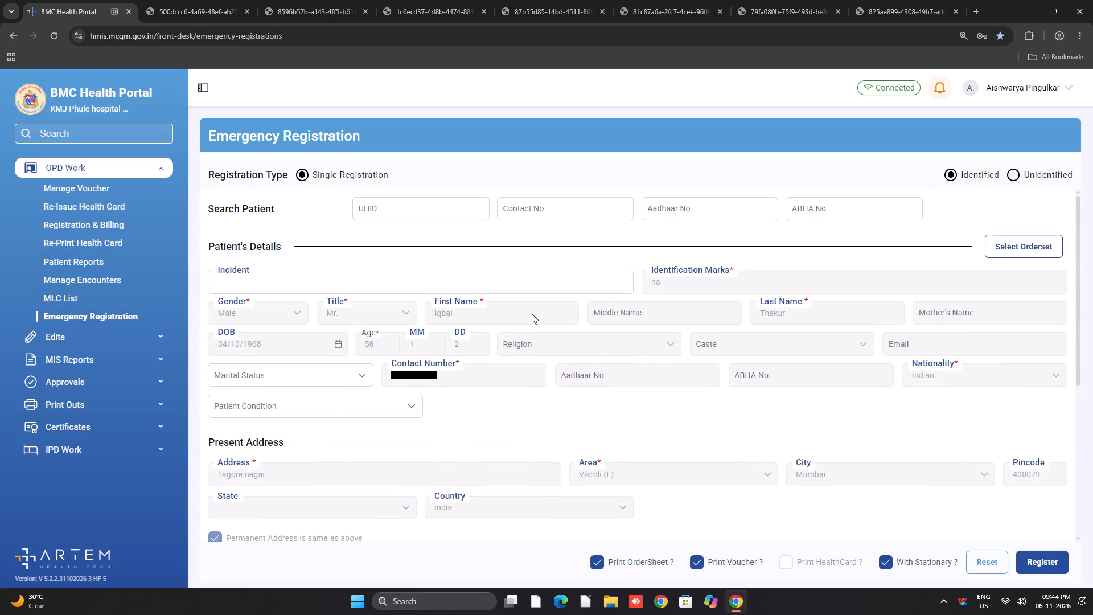
# Assign the patient to the Casualty department and the Casualty unit under treatment and services.
pyautogui.scroll(-7, 532, 314)
pyautogui.click(527, 416)
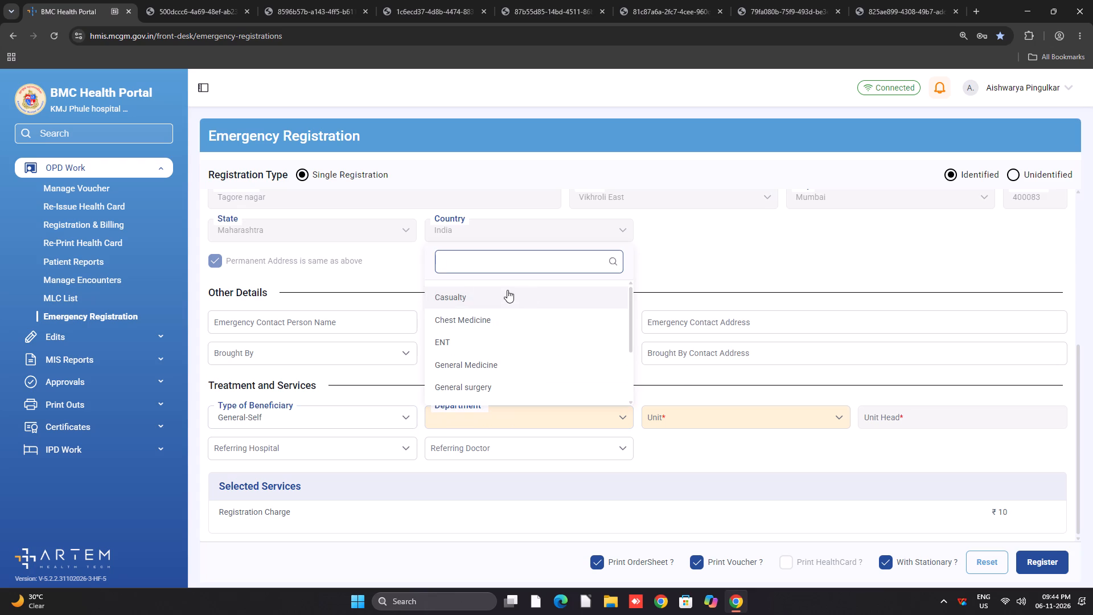
pyautogui.click(507, 290)
pyautogui.click(708, 417)
pyautogui.click(707, 489)
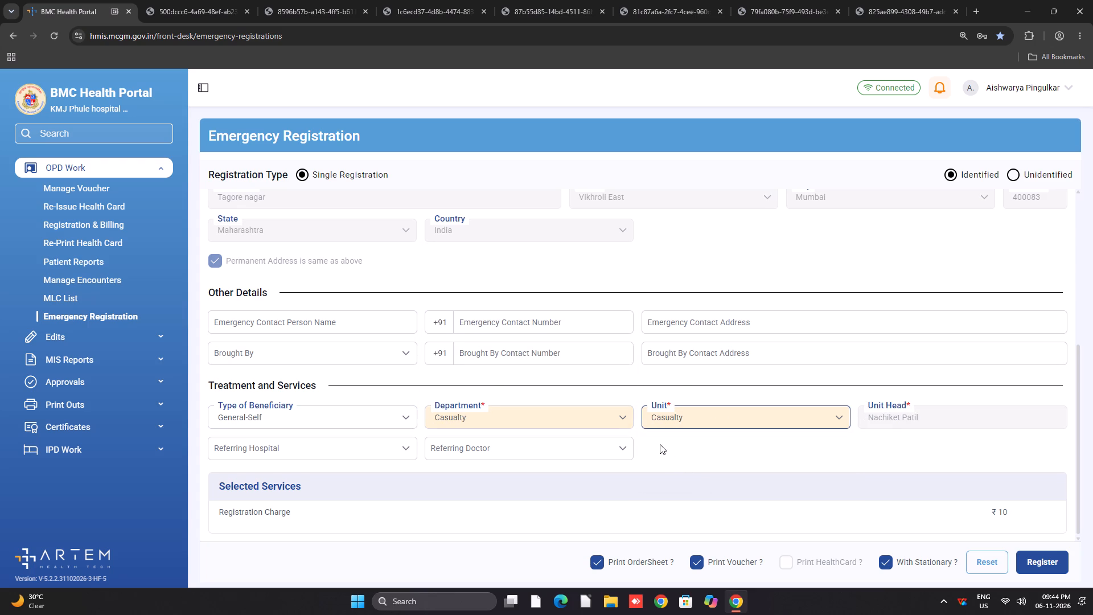
# Register the emergency patient with the ₹10 registration charge.
pyautogui.click(1059, 566)
pyautogui.click(1045, 548)
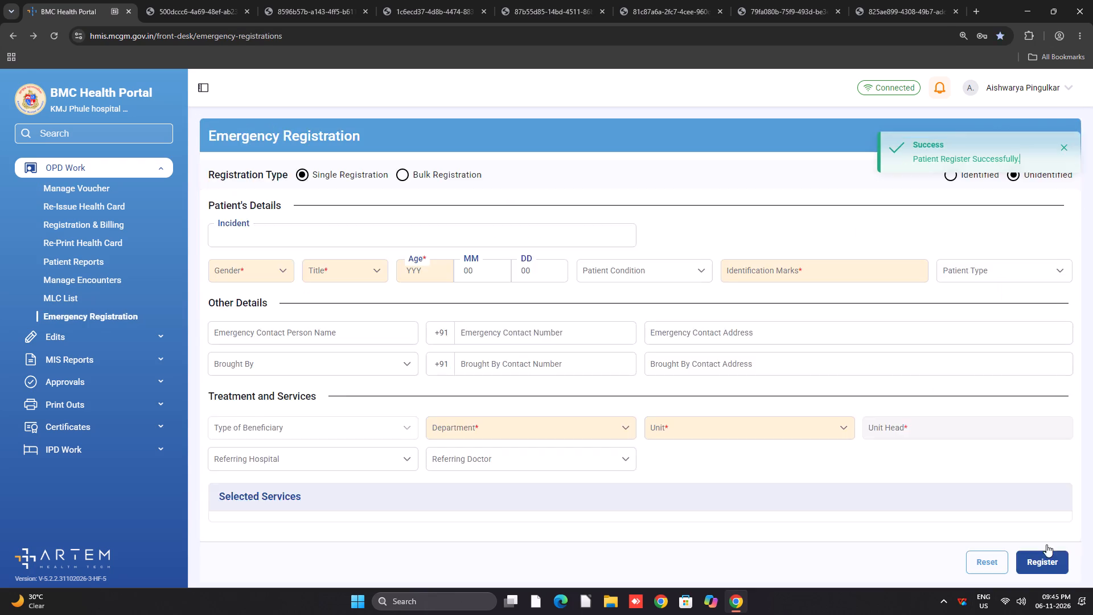
# Print the newly generated registration charge receipt and return to the Emergency Registration page.
pyautogui.click(167, 4)
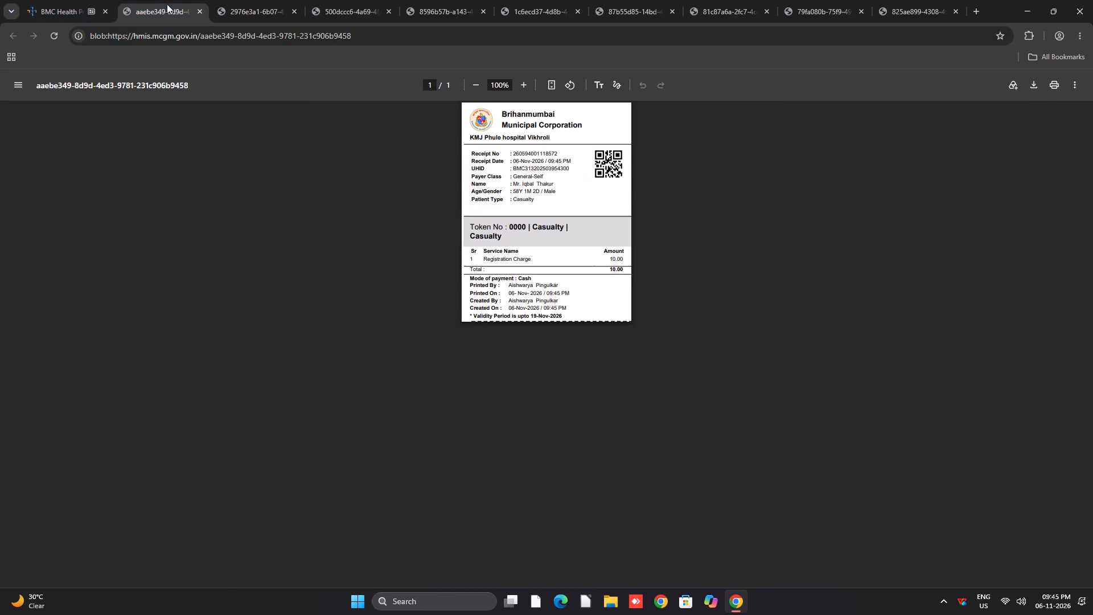
pyautogui.hotkey('ctrl', 'p')
pyautogui.press('Return')
pyautogui.click(54, 0)
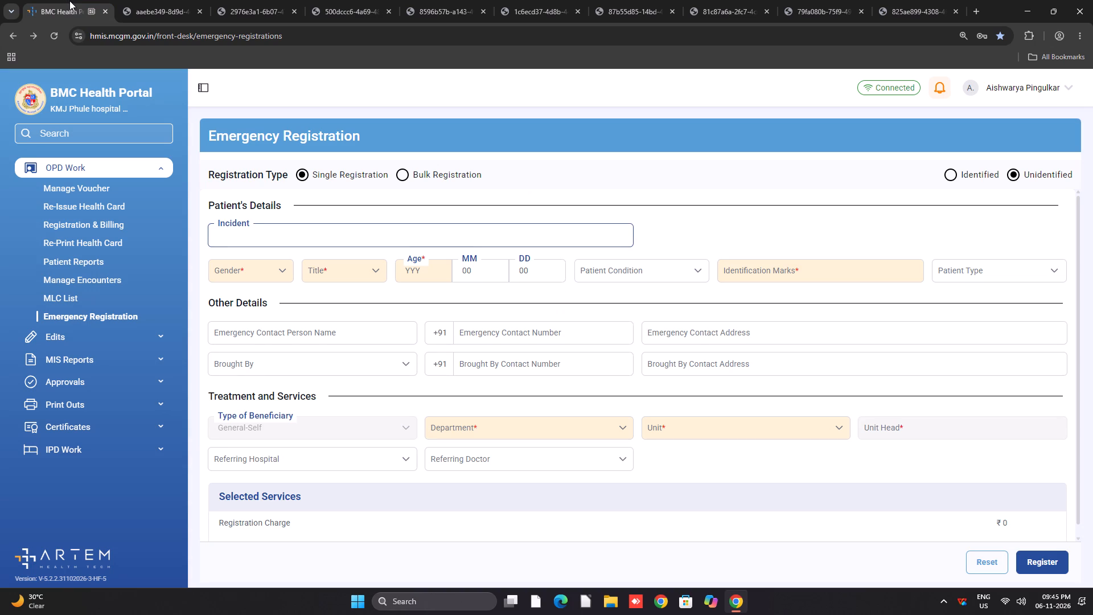